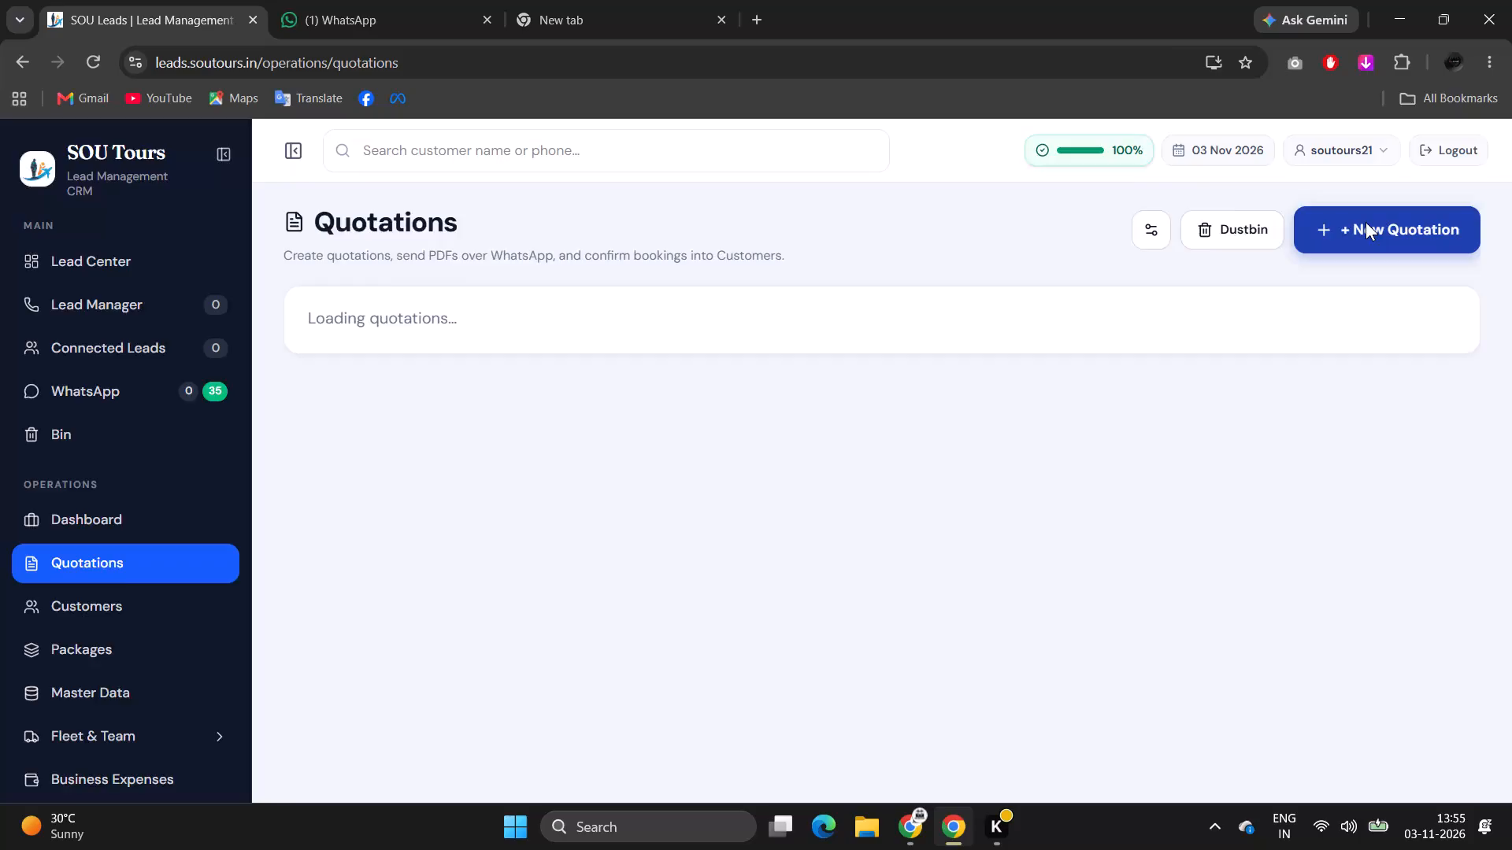
Enter the customer's full name in the new quotation.
left_click(321, 393)
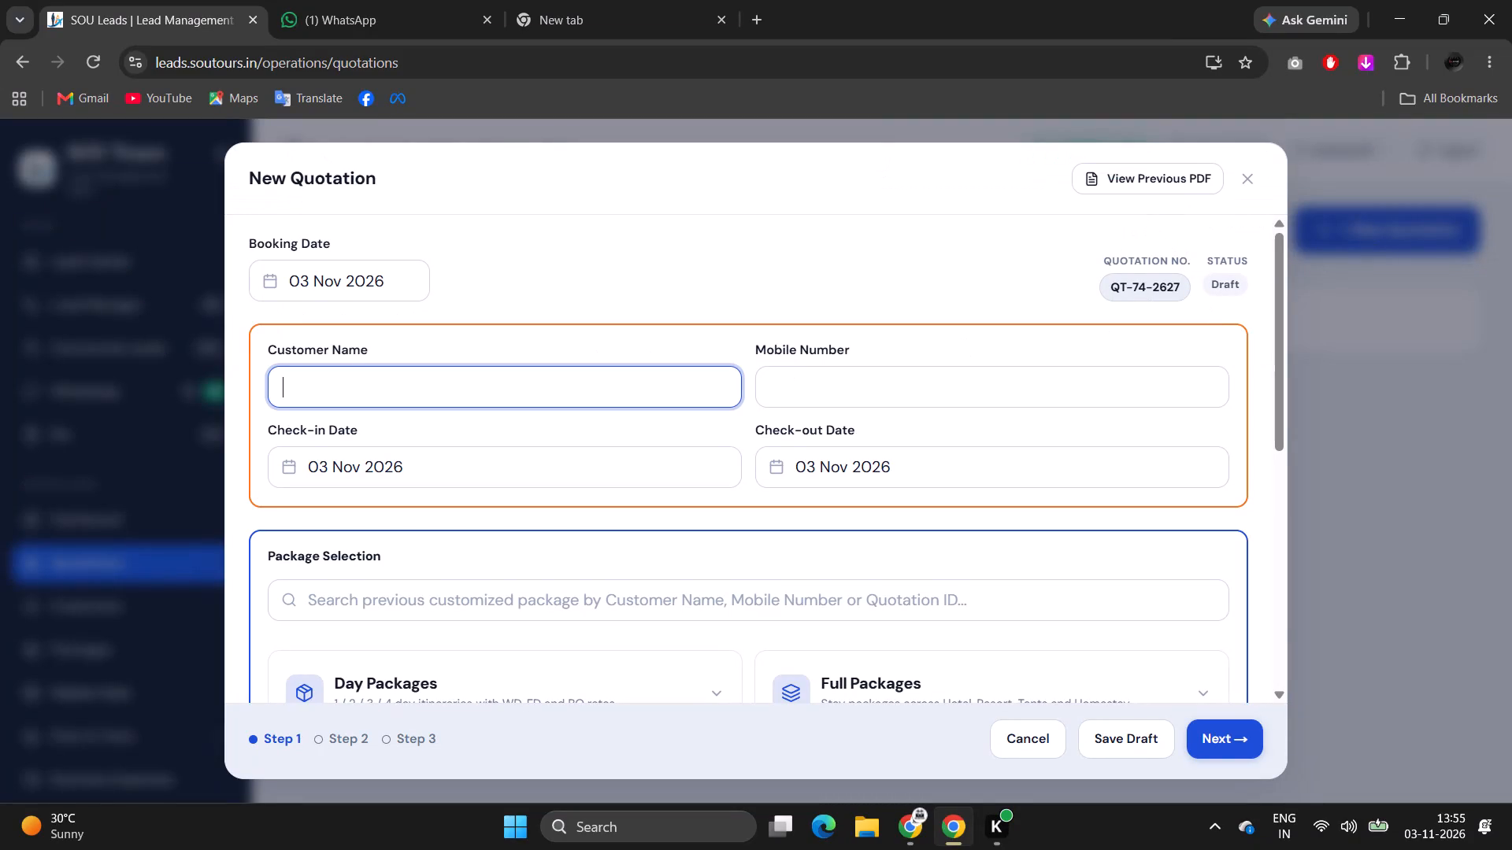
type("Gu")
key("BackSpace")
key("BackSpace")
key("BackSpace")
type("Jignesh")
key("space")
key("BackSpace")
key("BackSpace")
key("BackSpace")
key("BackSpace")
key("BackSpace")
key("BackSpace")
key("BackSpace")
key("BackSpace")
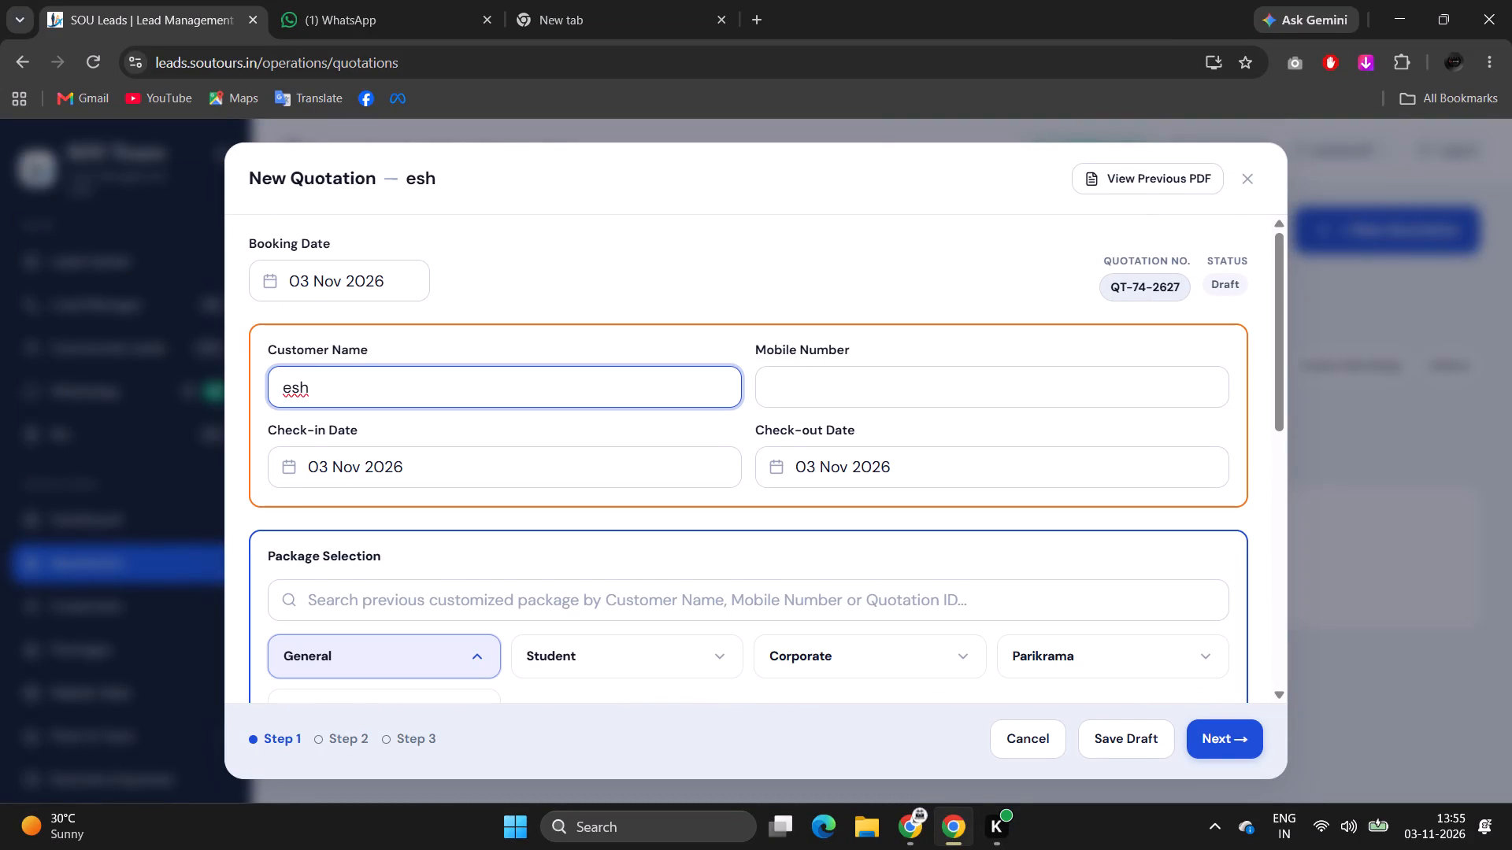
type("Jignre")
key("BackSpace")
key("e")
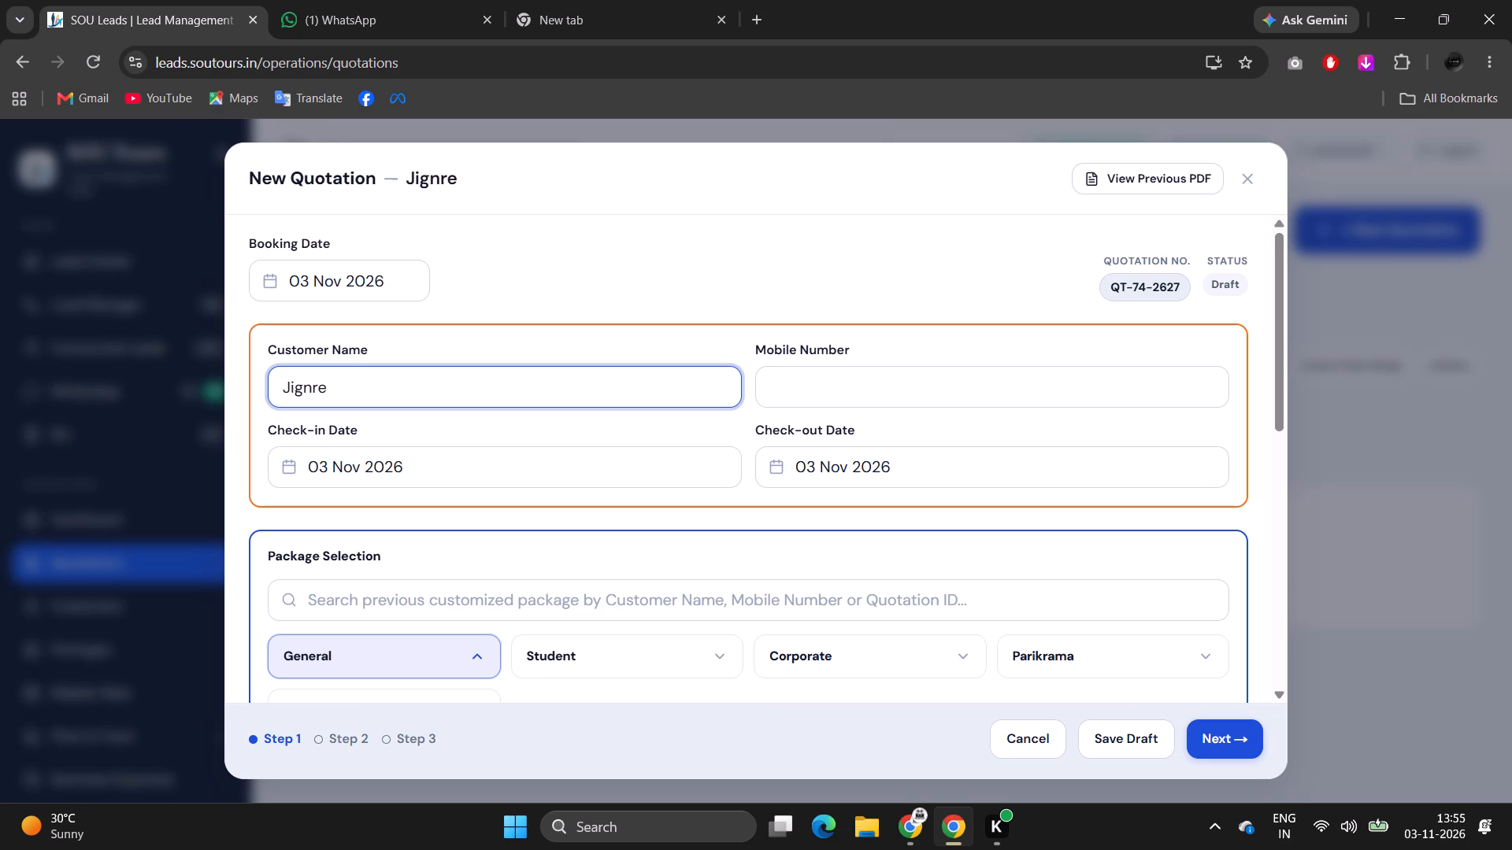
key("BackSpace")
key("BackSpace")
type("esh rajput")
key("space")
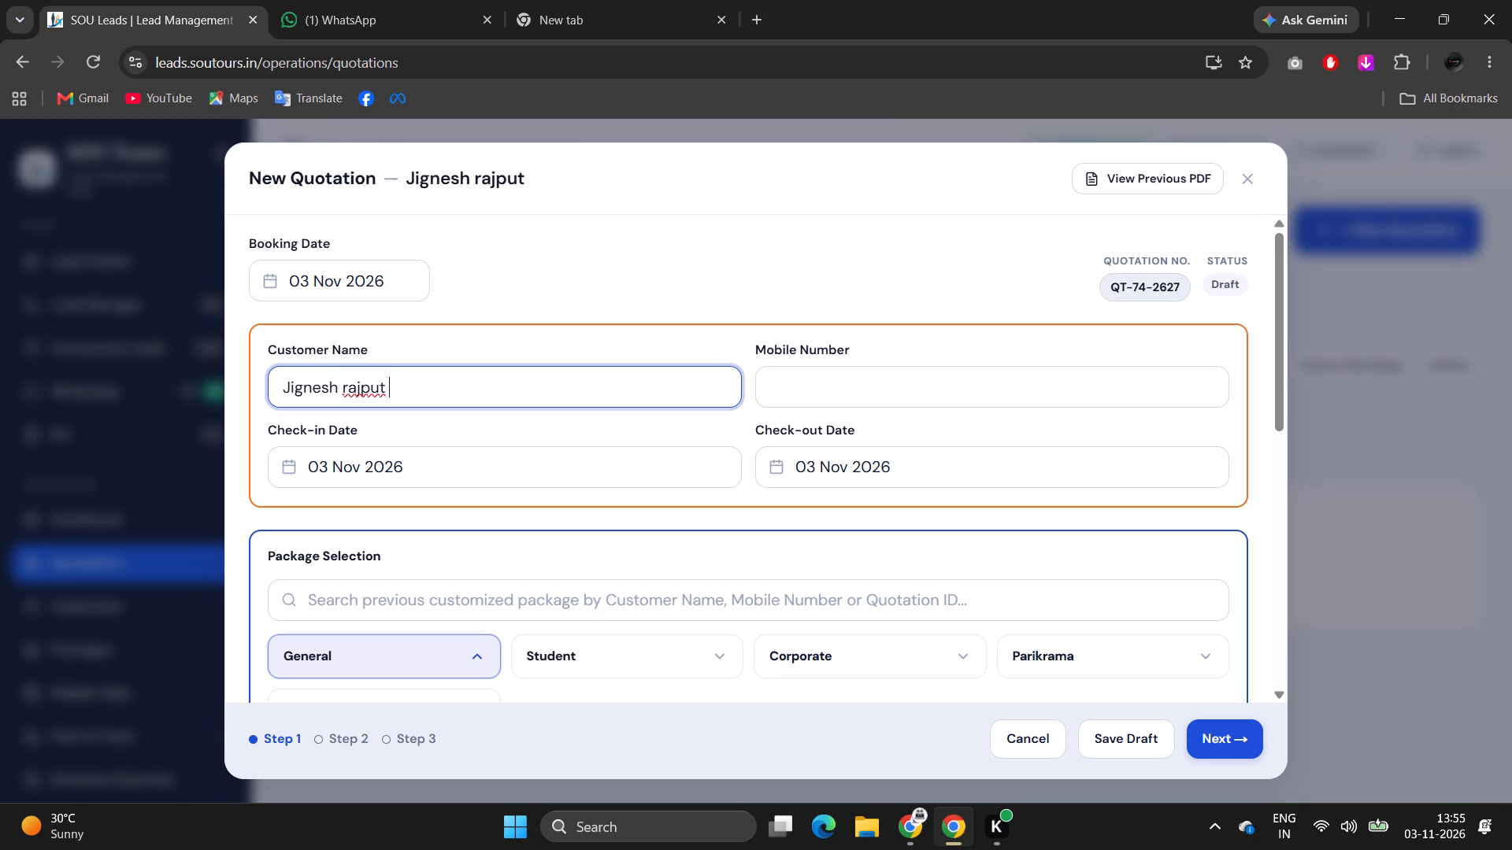
Enter the customer's mobile number in the quotation.
left_click(791, 373)
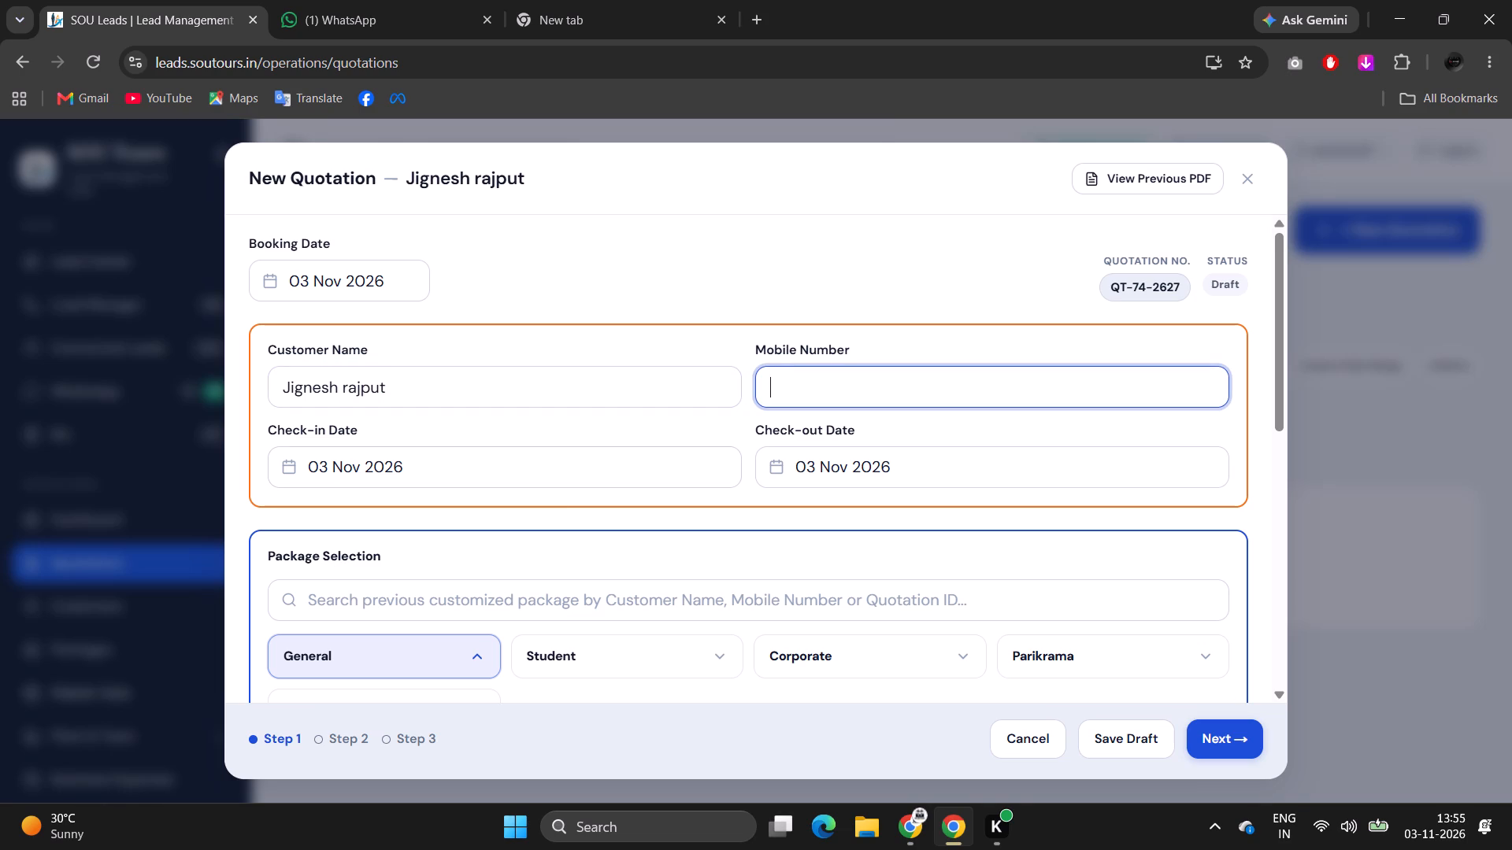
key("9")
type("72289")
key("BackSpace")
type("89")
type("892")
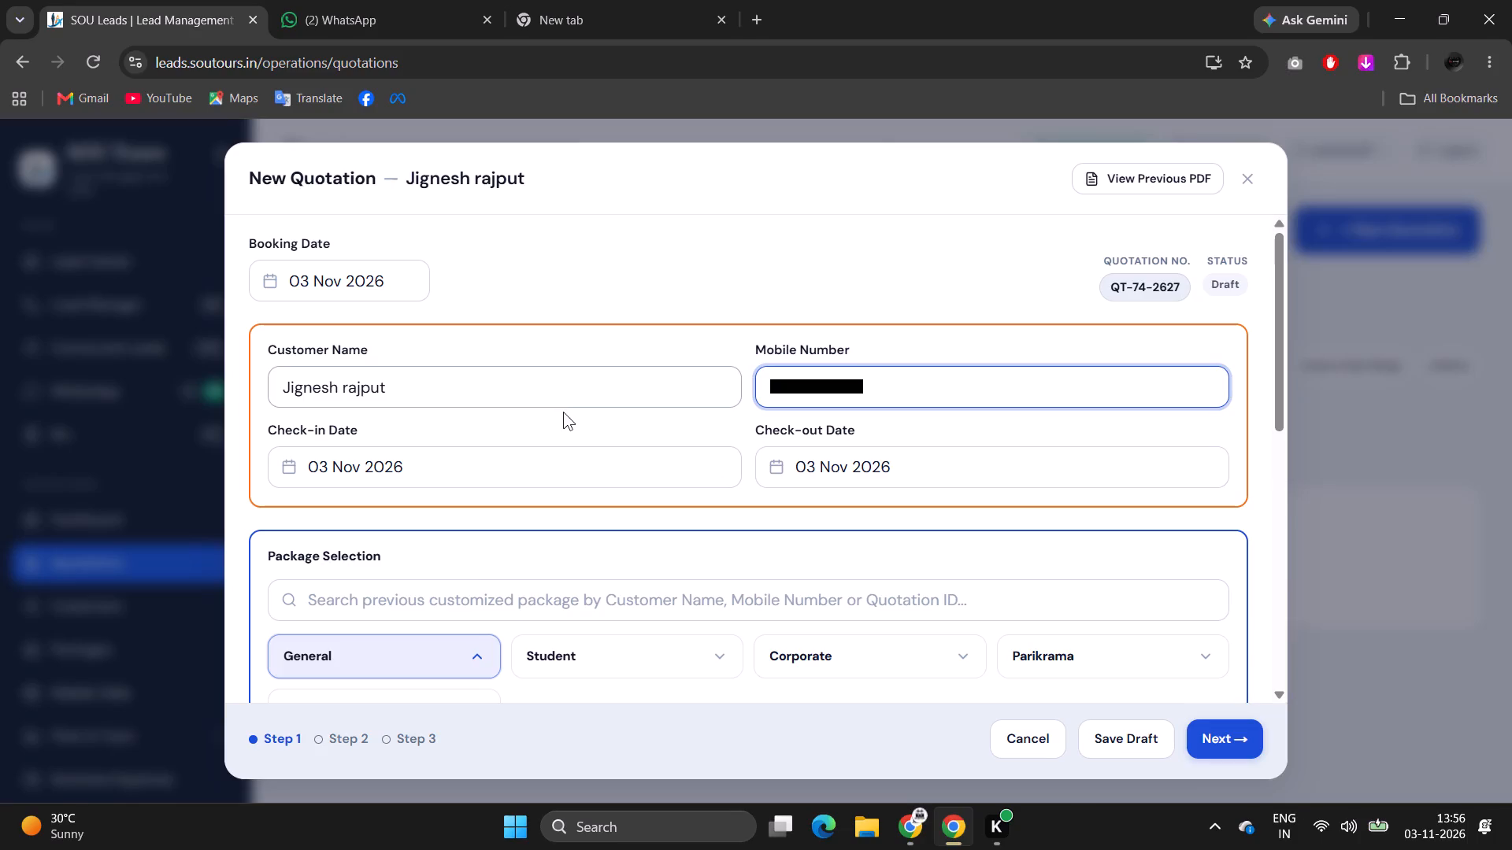
Set the stay to check-in 14 Nov 2026 and check-out 15 Nov 2026.
left_click(438, 456)
scroll(448, 674, "down", 1)
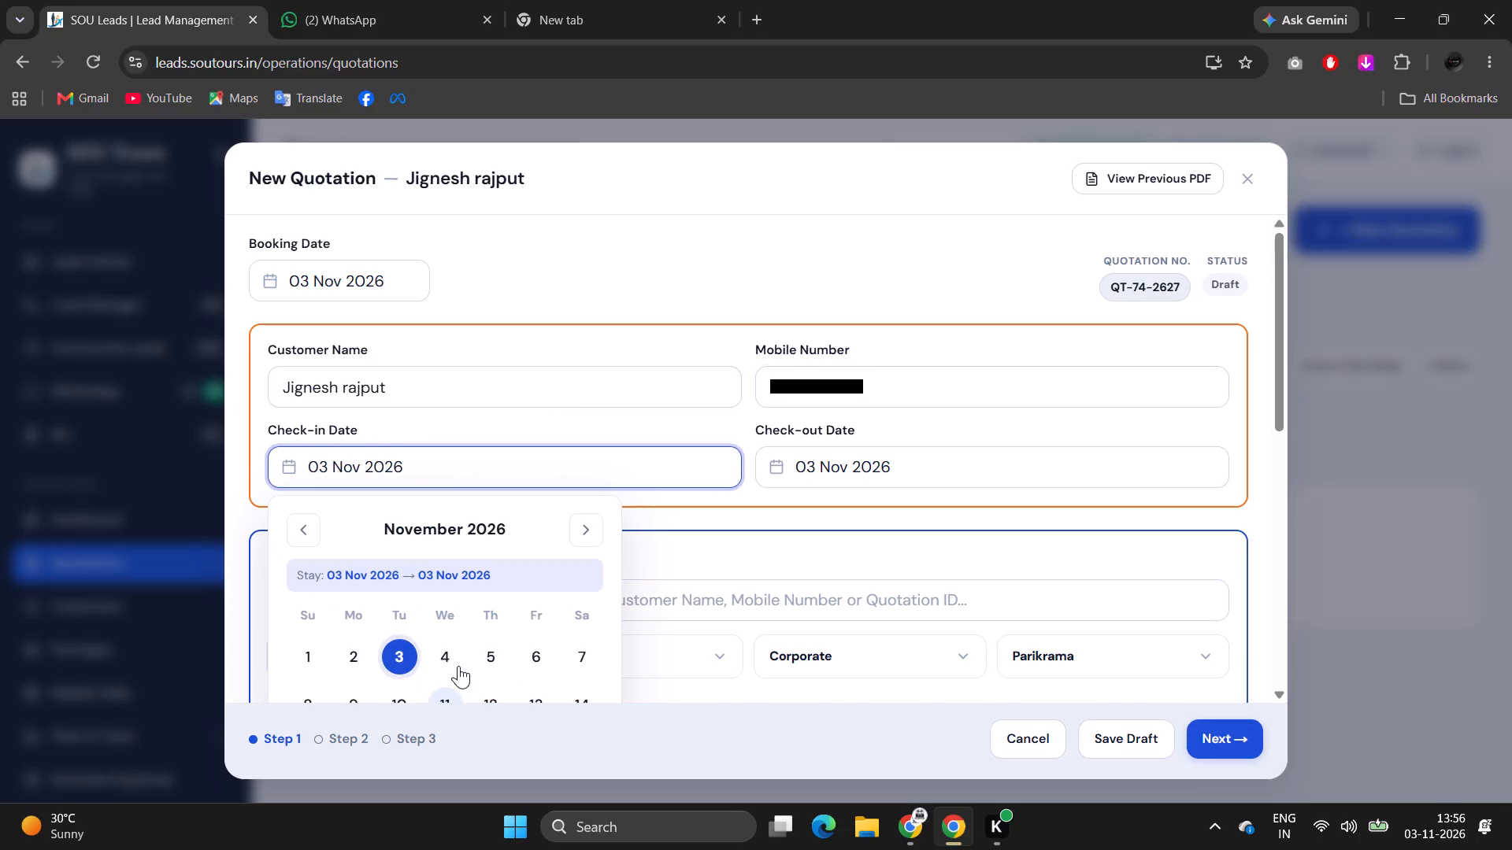
scroll(479, 645, "down", 1)
left_click(576, 501)
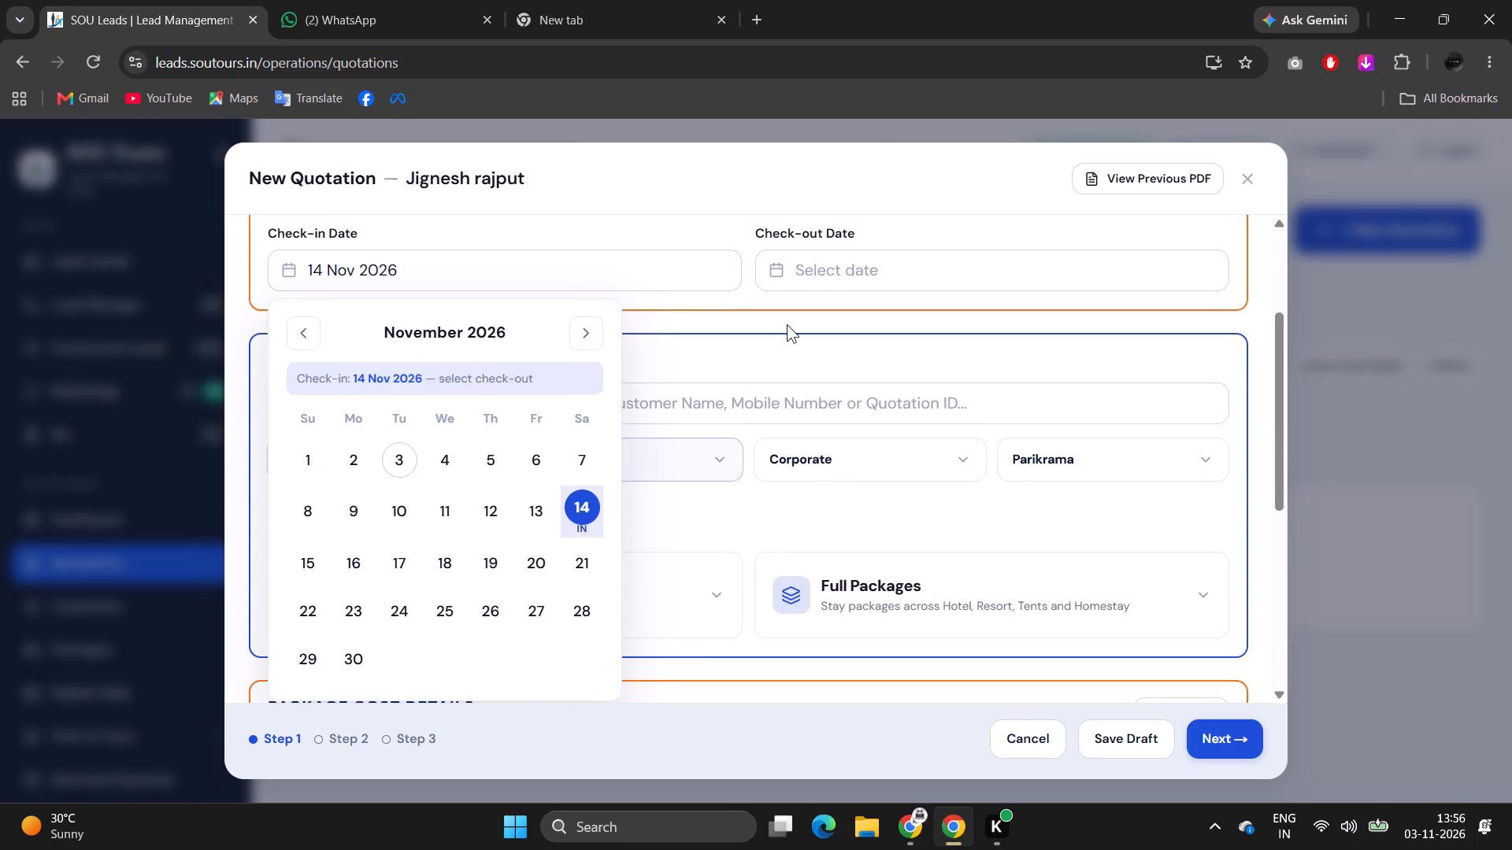
left_click(805, 275)
left_click(796, 567)
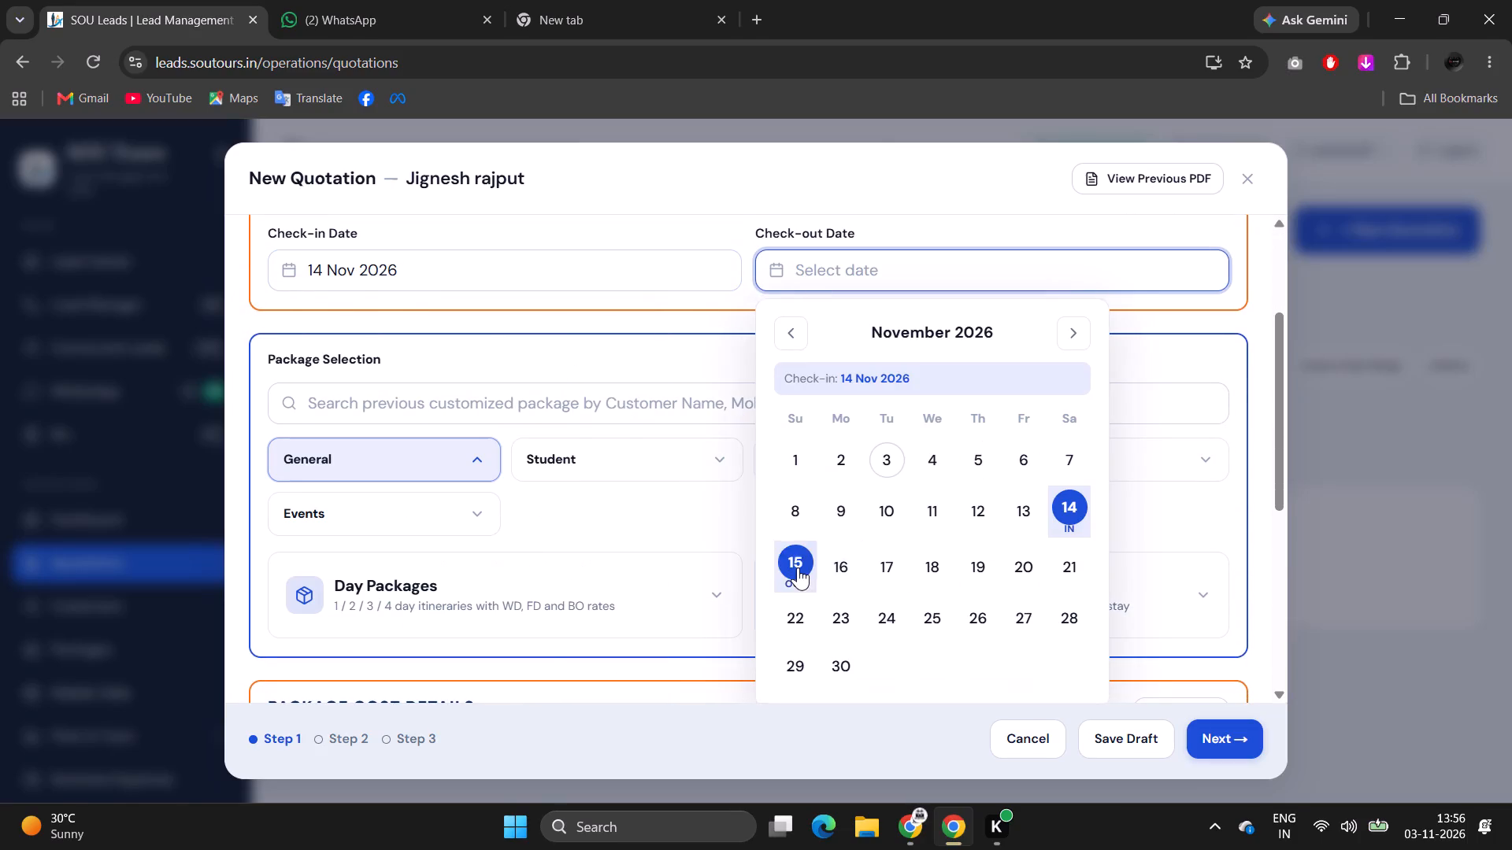
Choose the General full package for 1N2D with Hotel stay, Gold category and Blackout (BO) rate.
left_click(432, 402)
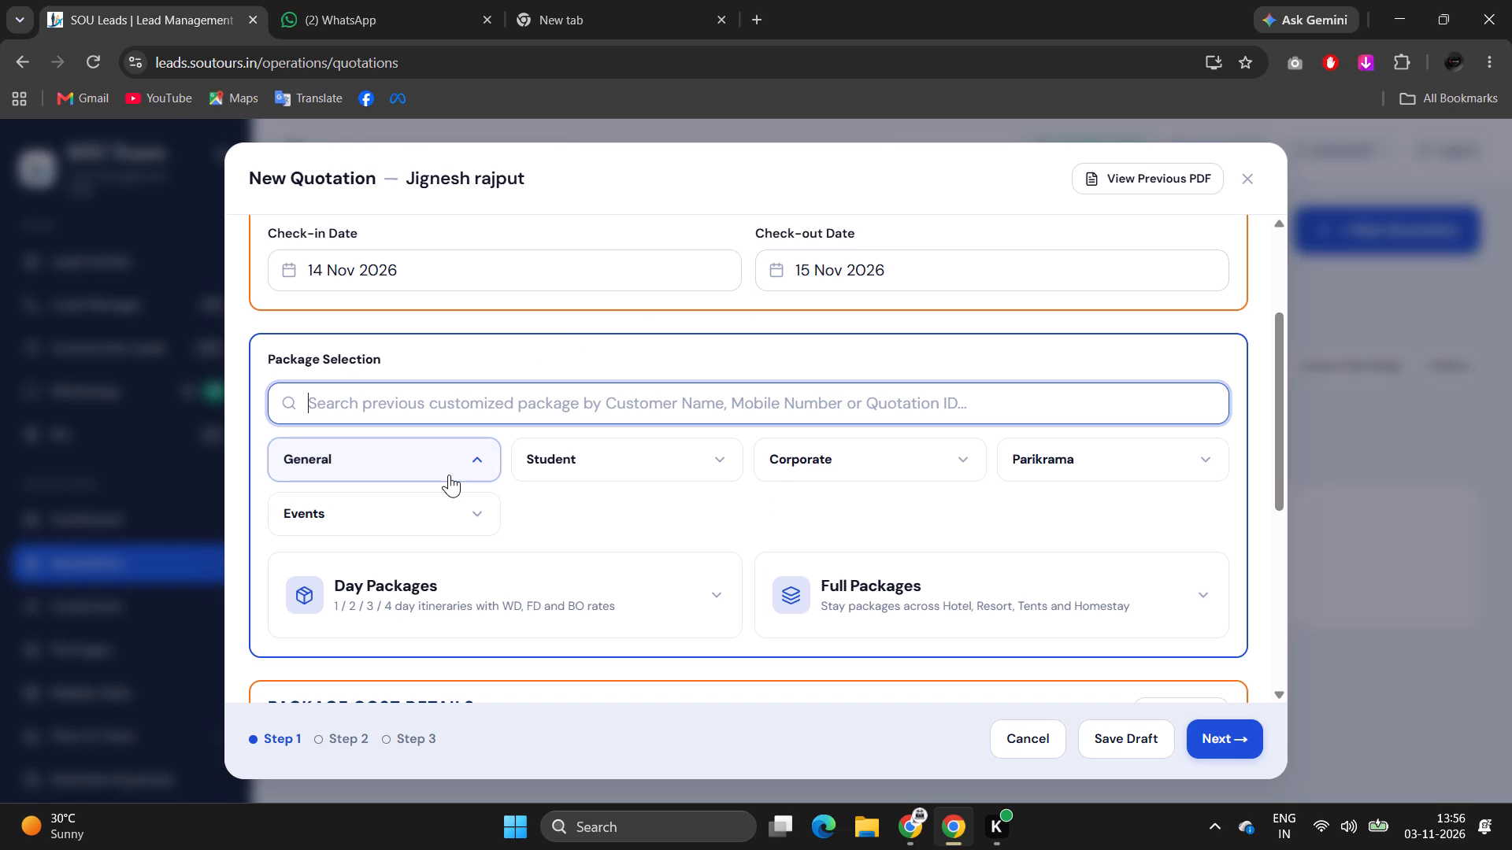
left_click(876, 614)
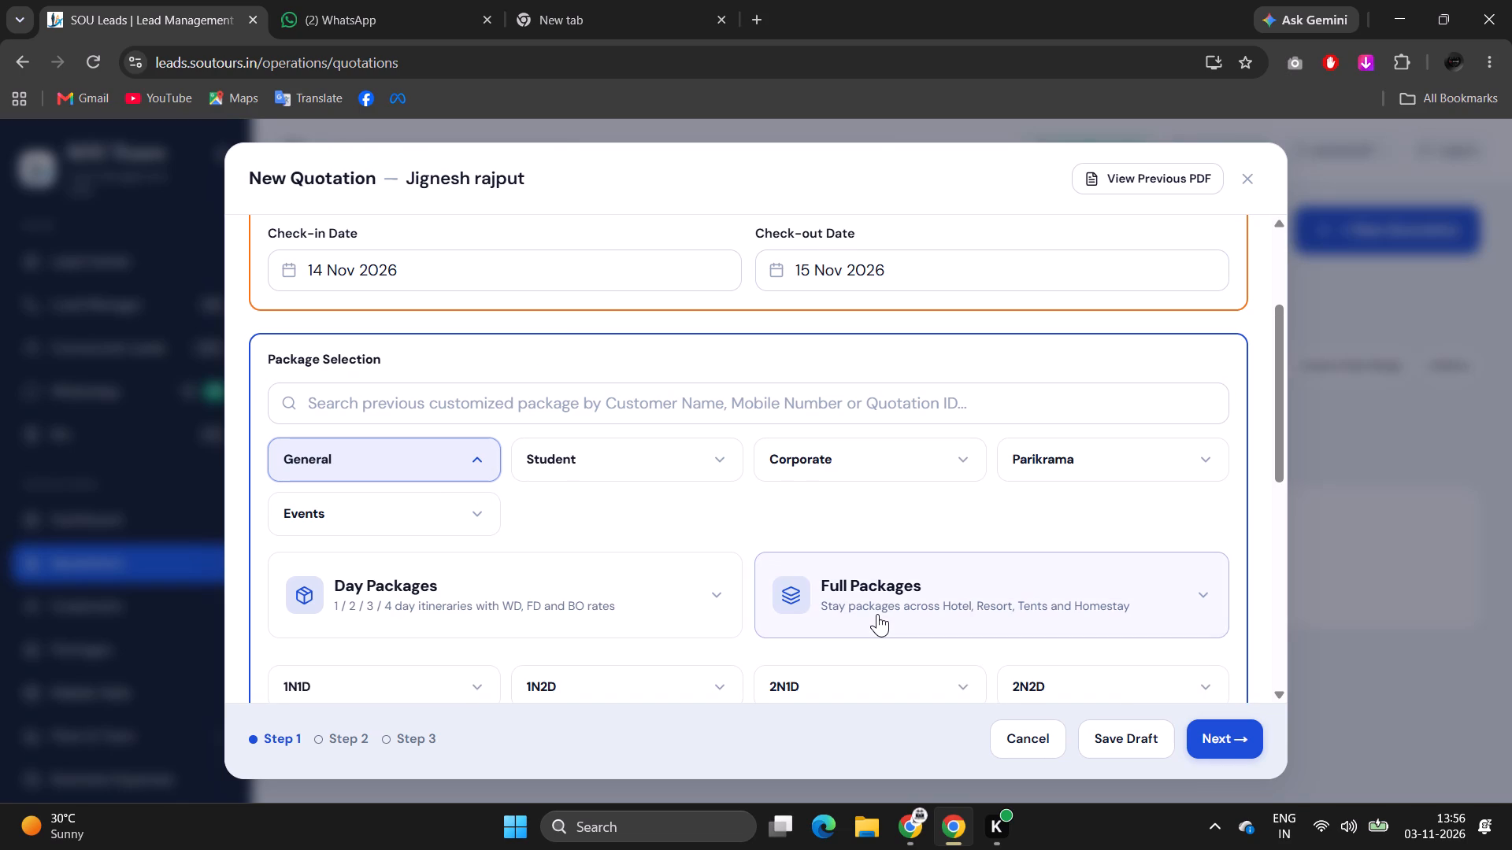
scroll(658, 533, "down", 2)
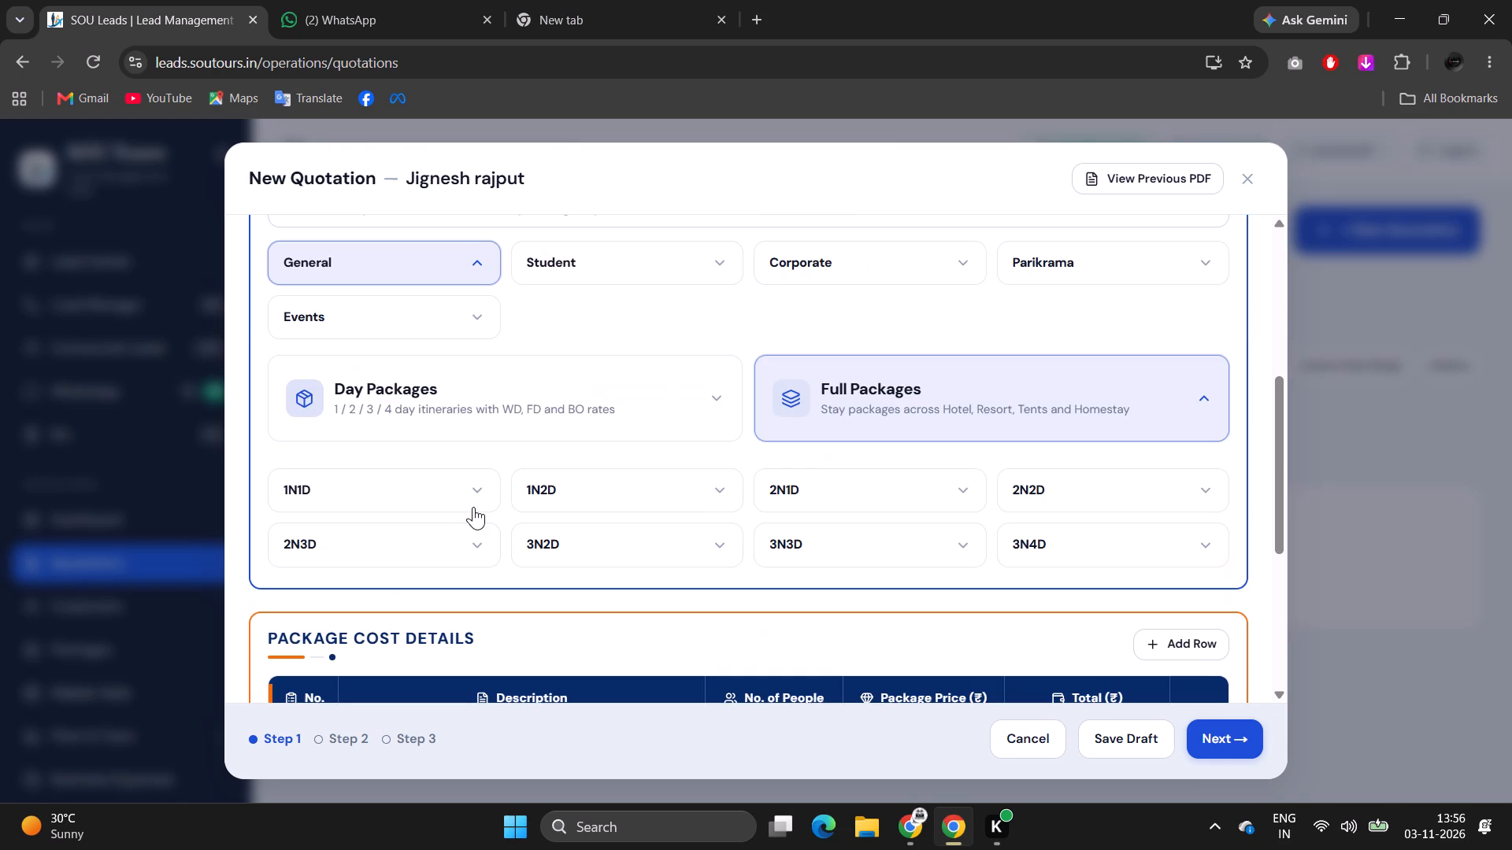
left_click(594, 479)
scroll(594, 479, "down", 3)
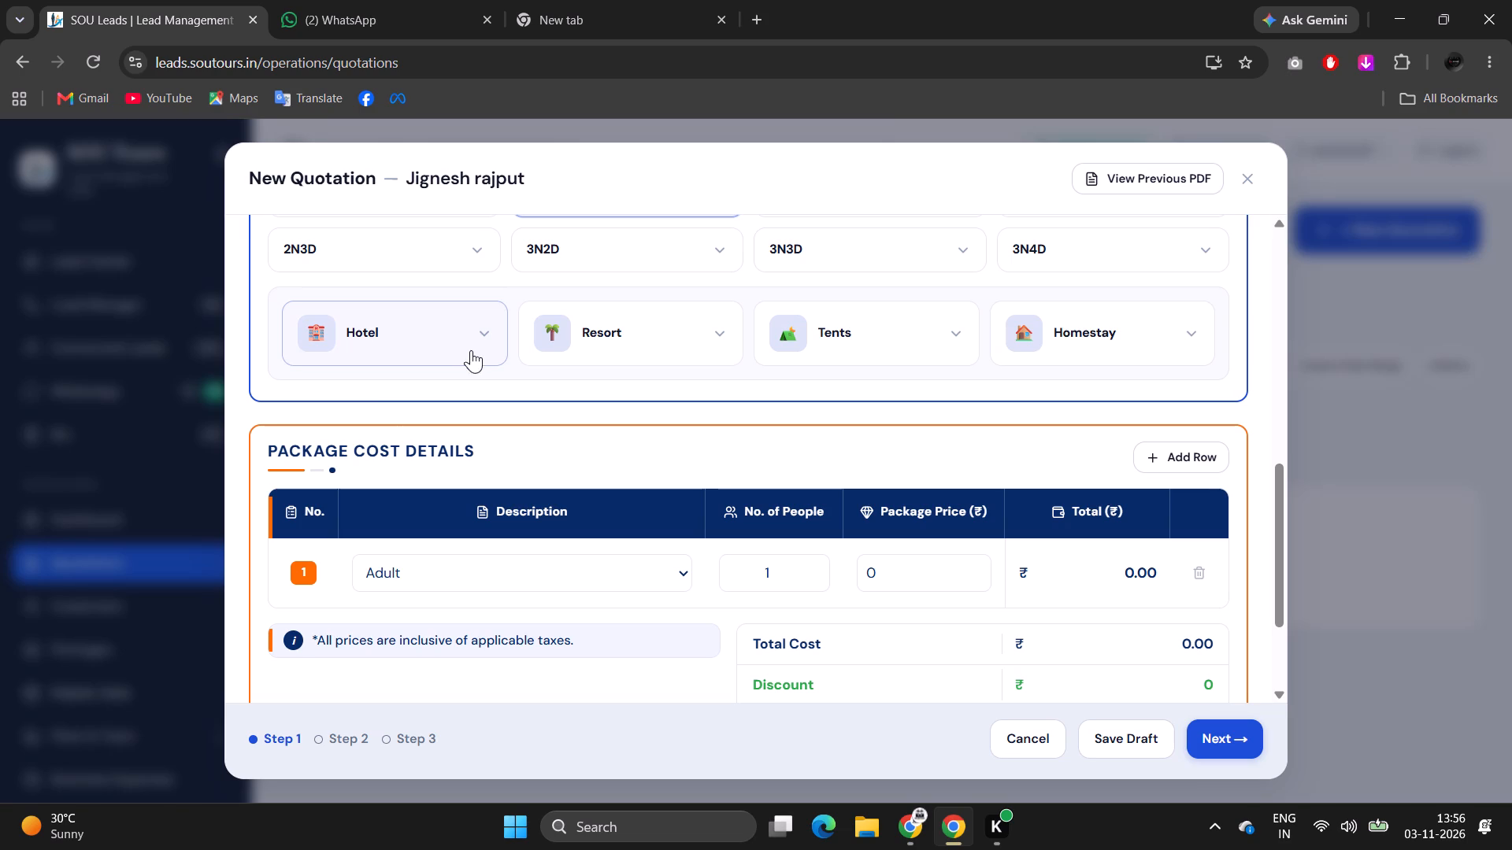
left_click(454, 323)
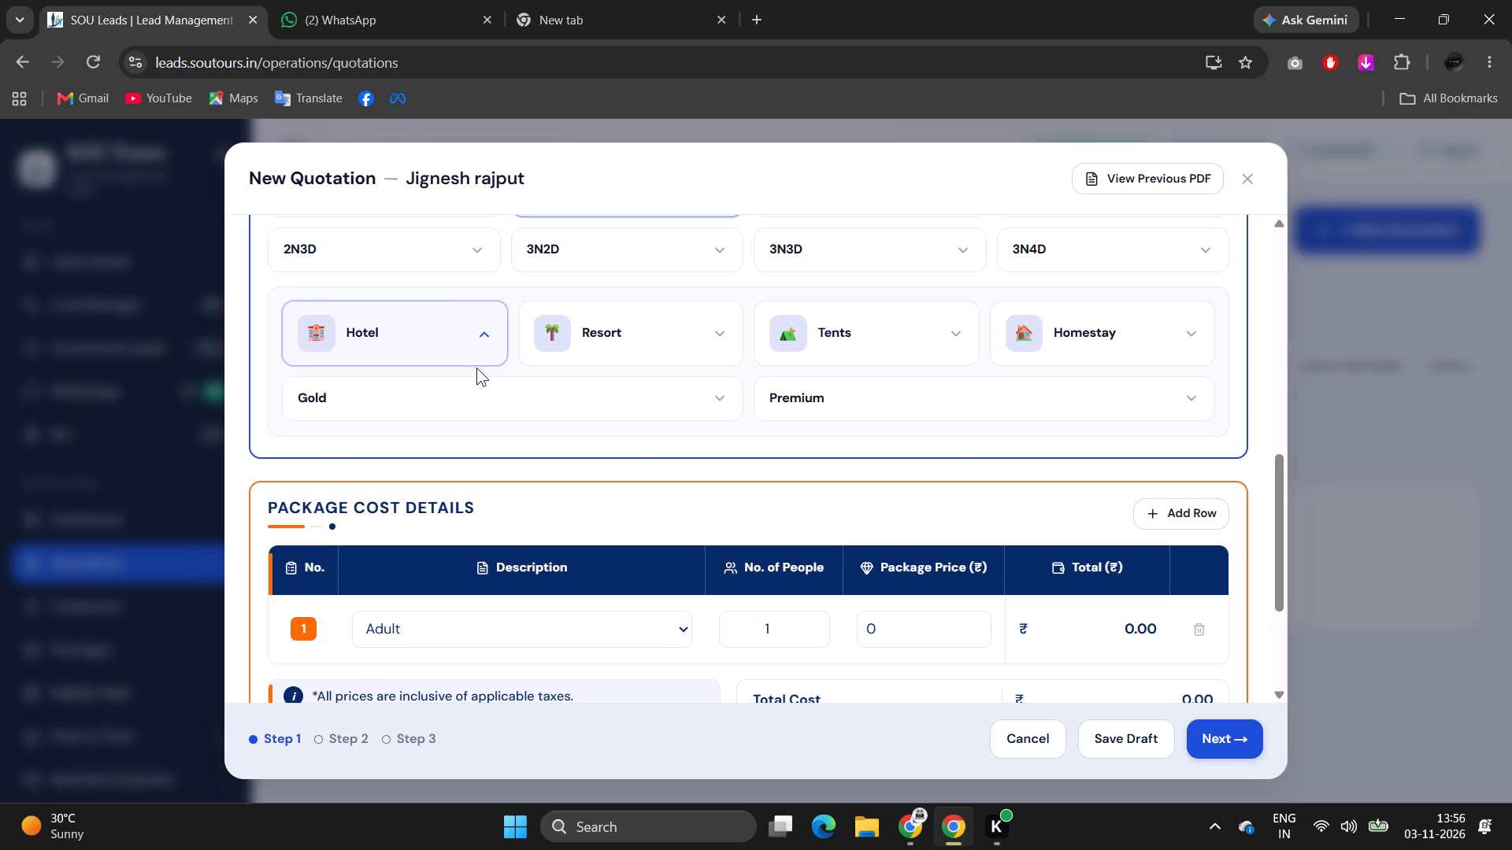
left_click(484, 386)
scroll(484, 386, "down", 2)
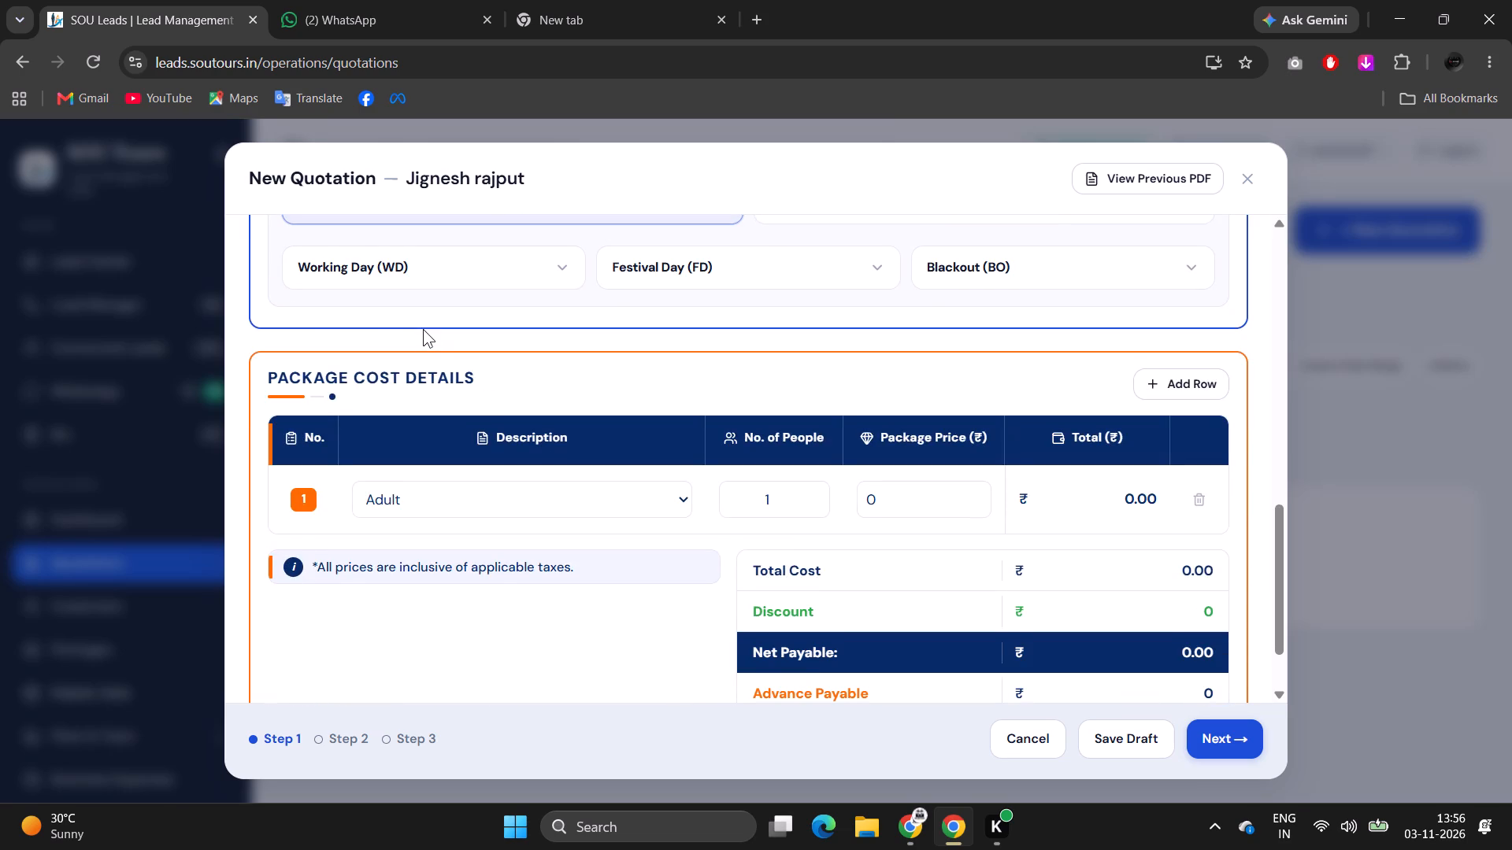
scroll(423, 329, "up", 1)
left_click(1002, 373)
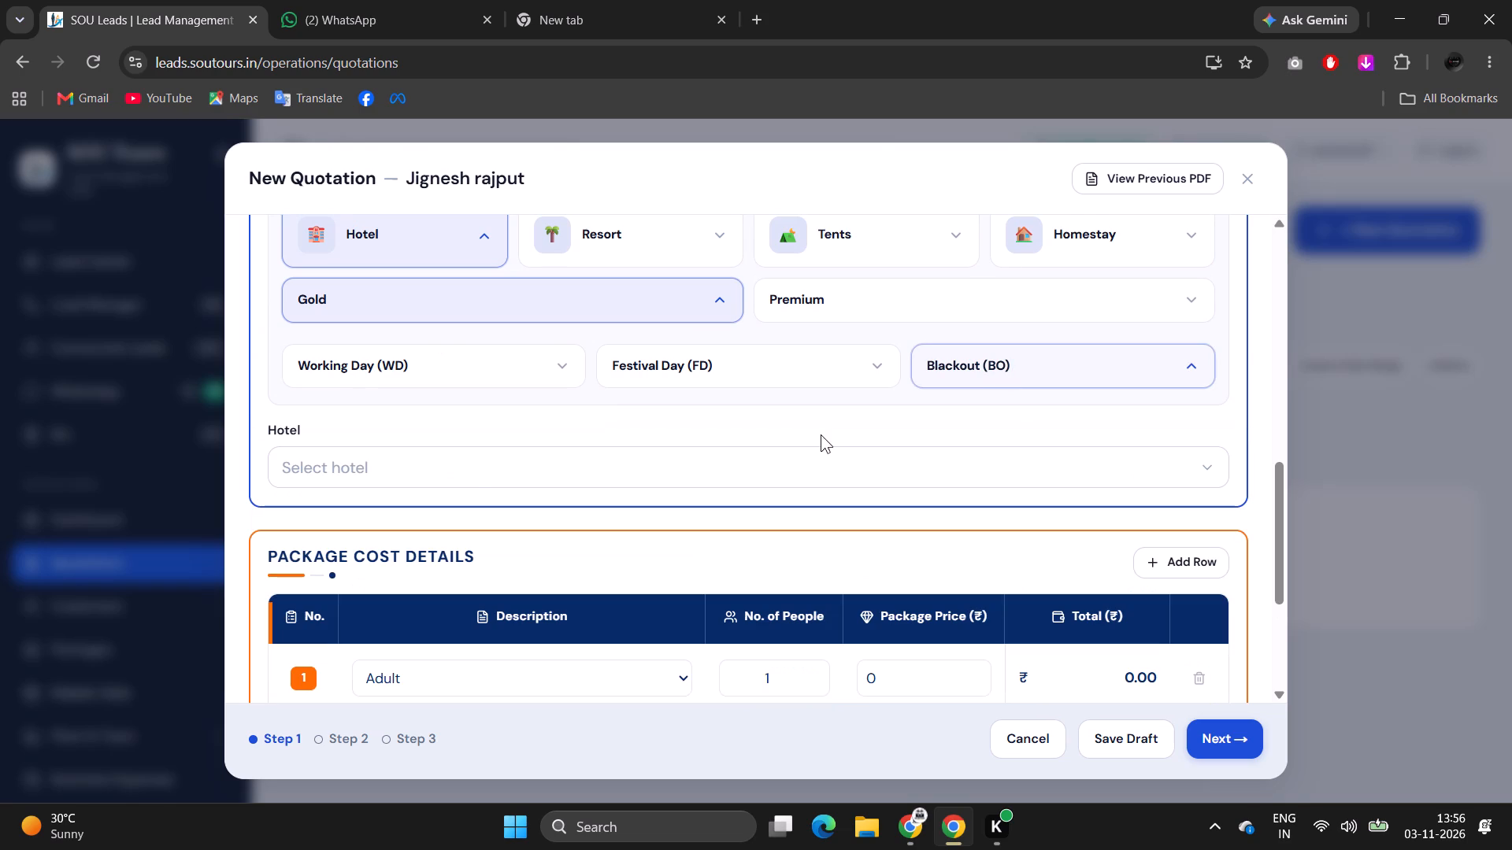
Find and select Brg Budget Stay as the package's hotel.
left_click(340, 453)
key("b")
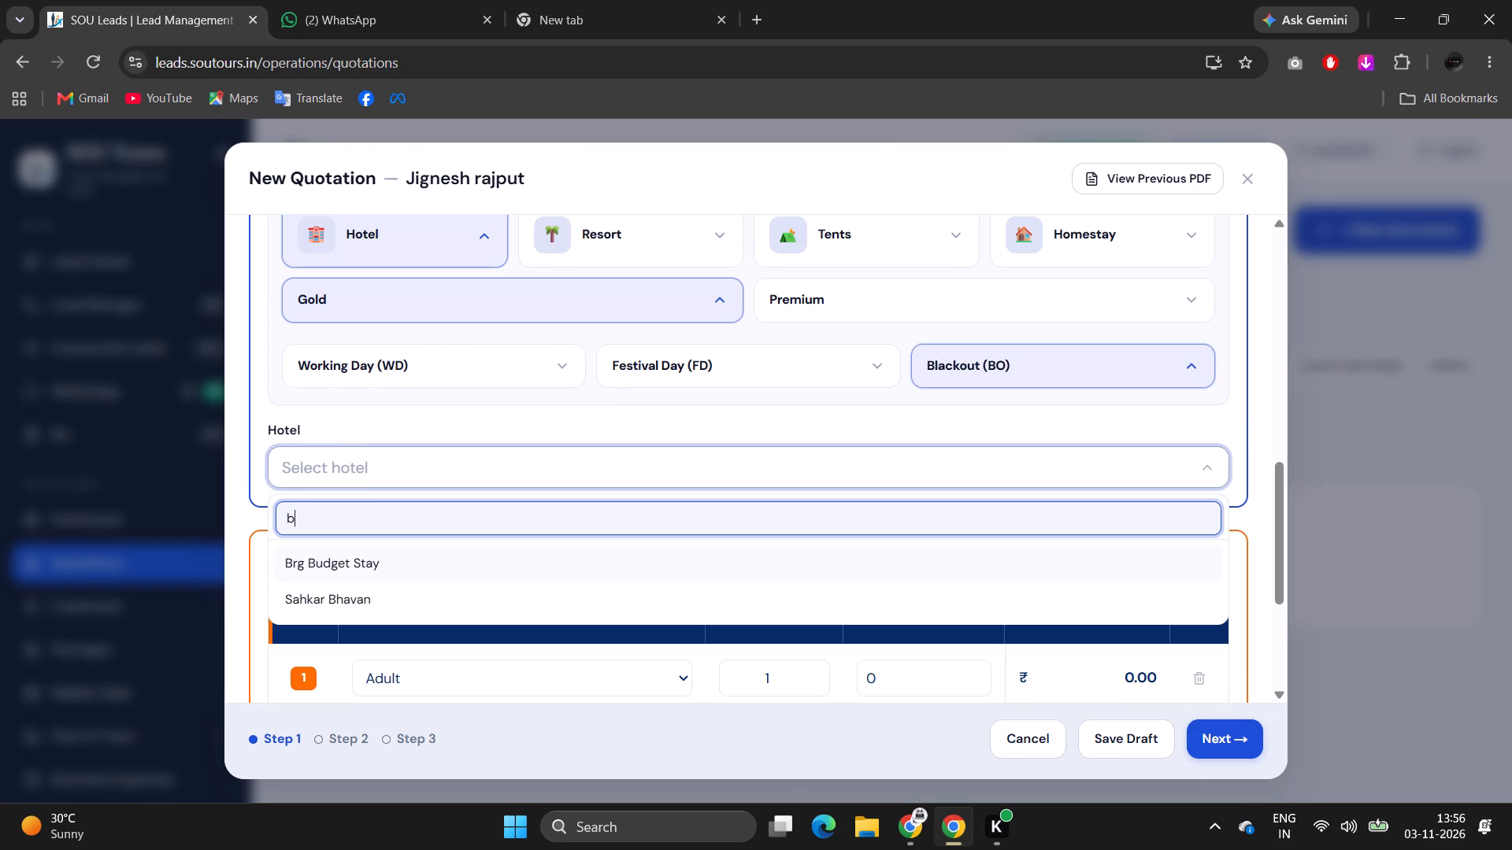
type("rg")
scroll(423, 471, "down", 1)
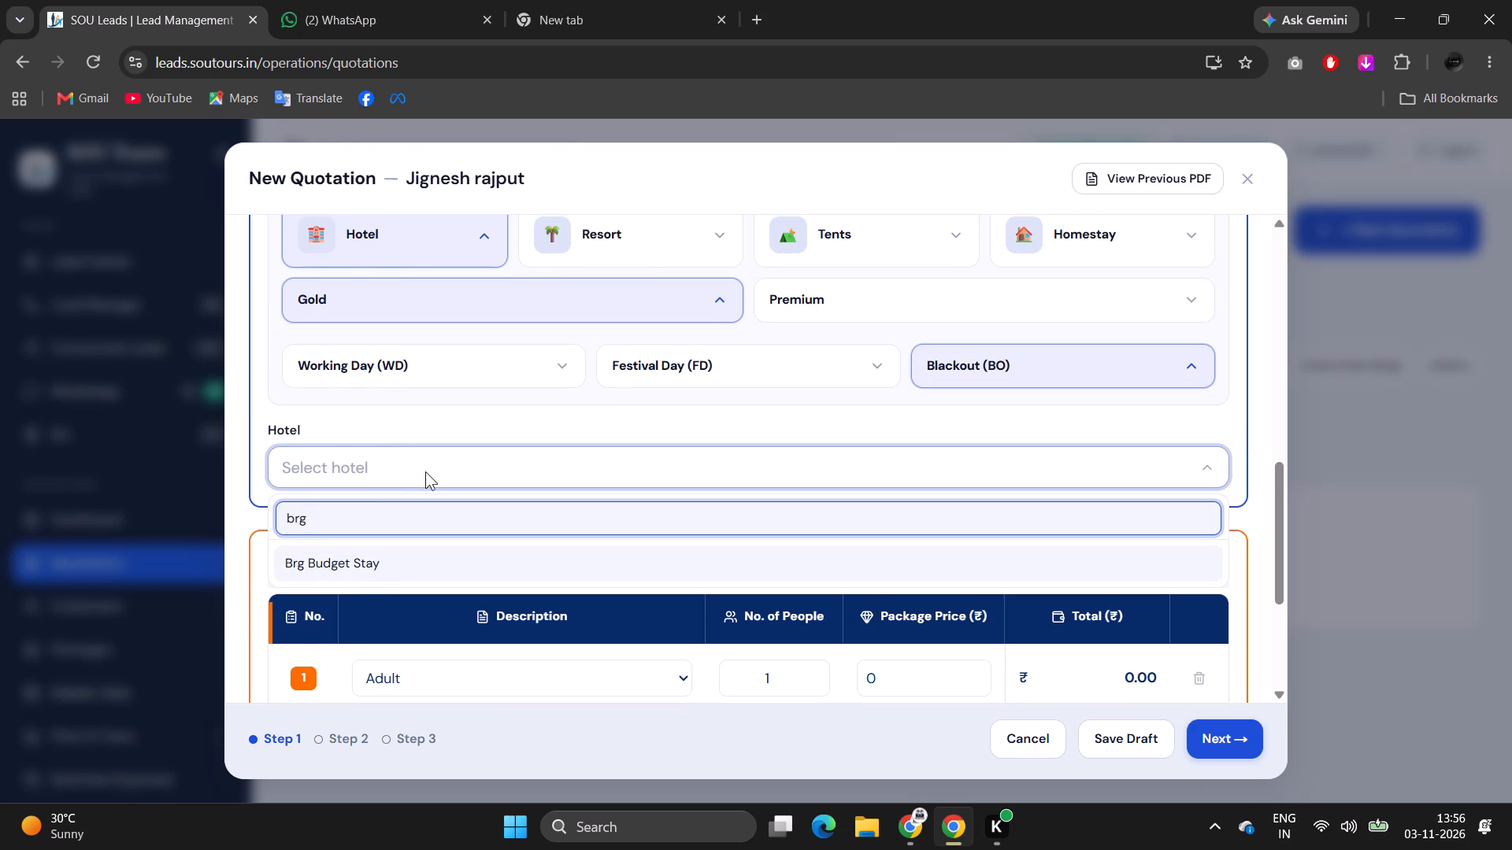
left_click(416, 460)
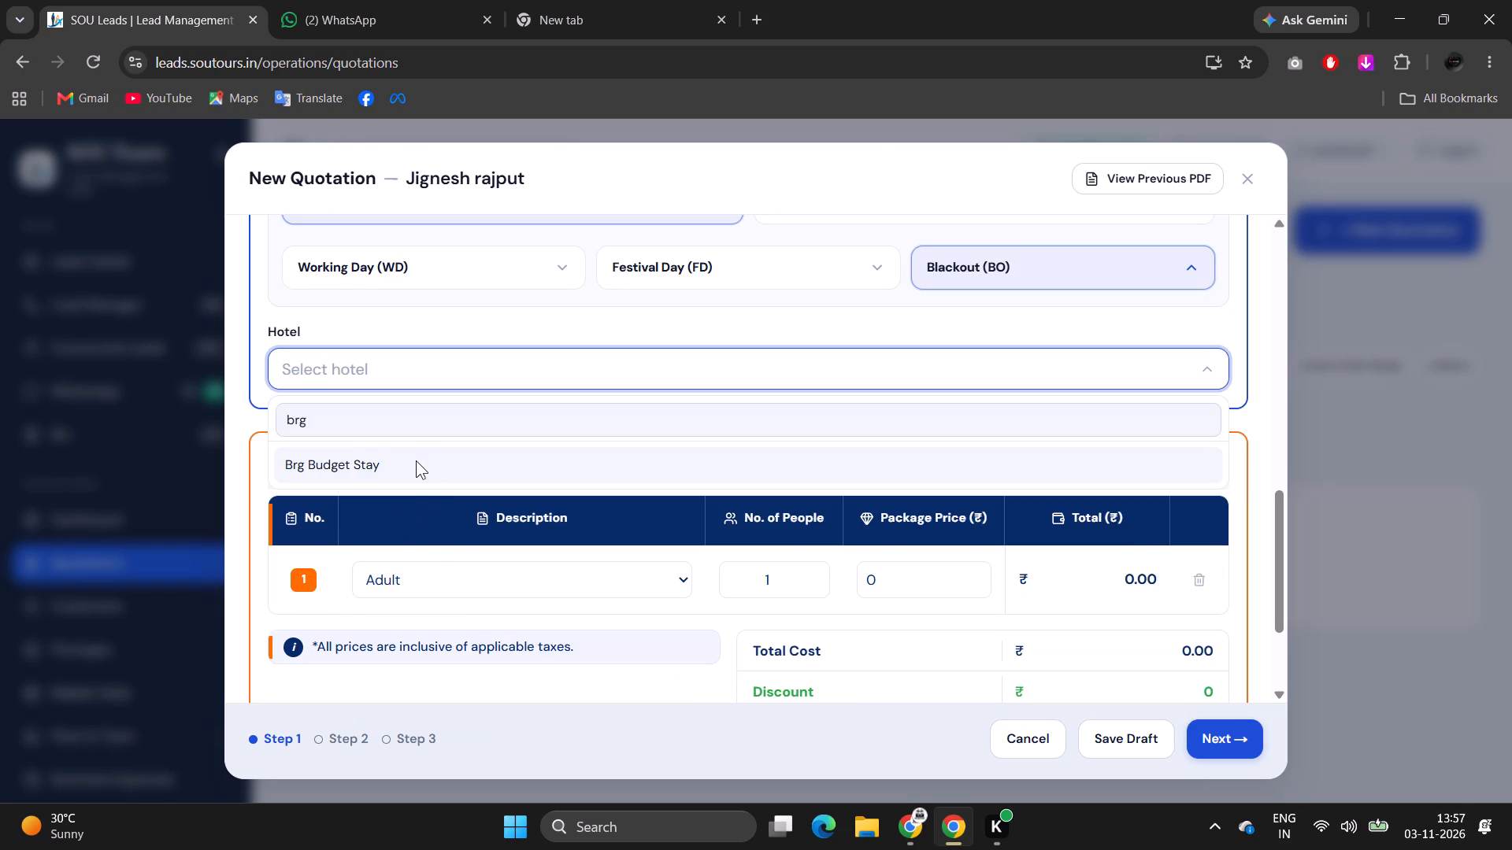
Set the room type of the single room row to Deluxe Non AC.
scroll(659, 457, "down", 1)
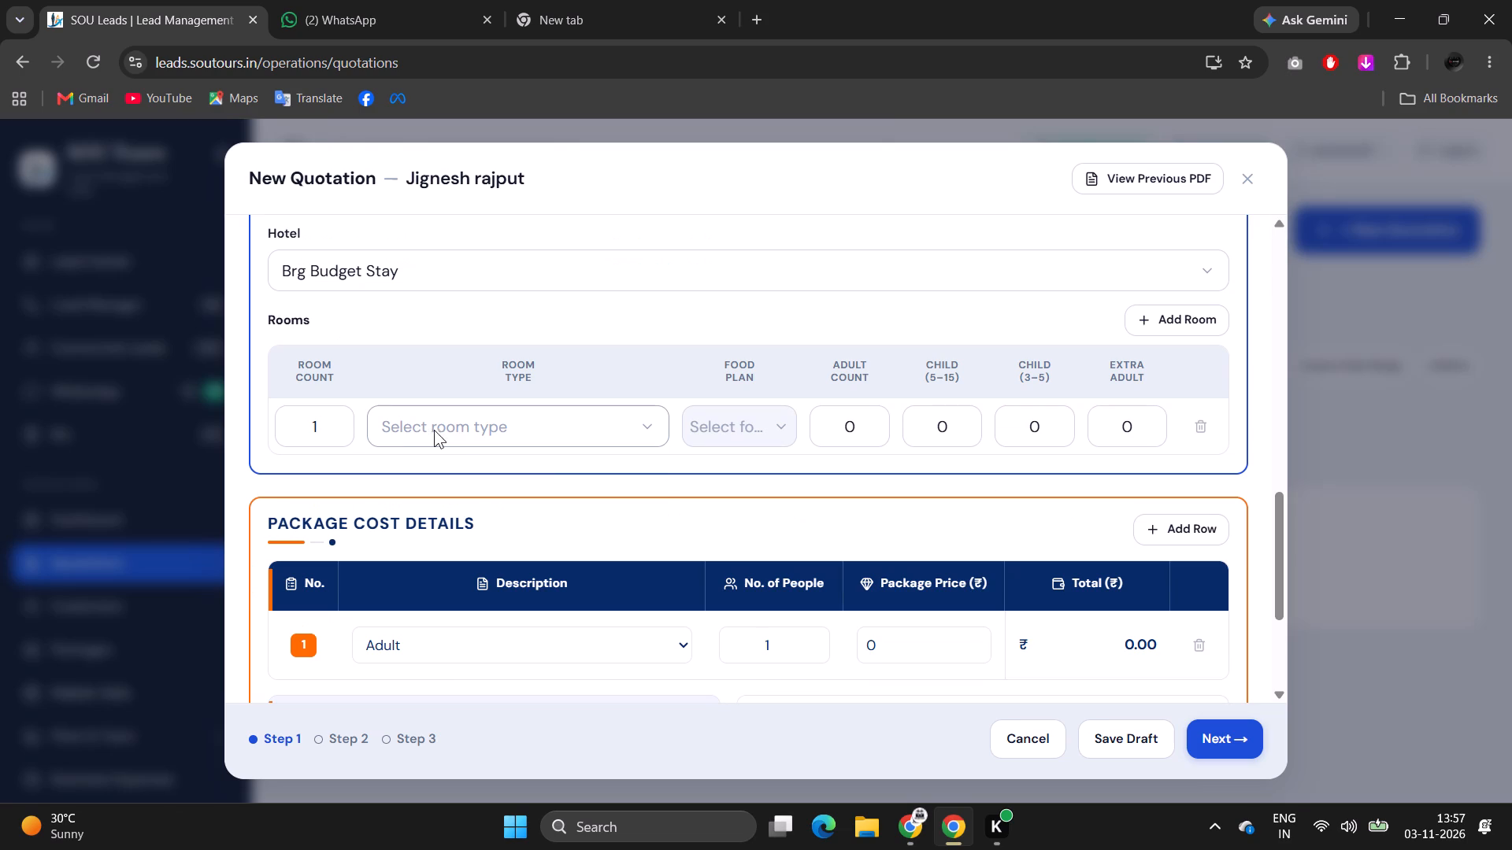
left_click(471, 432)
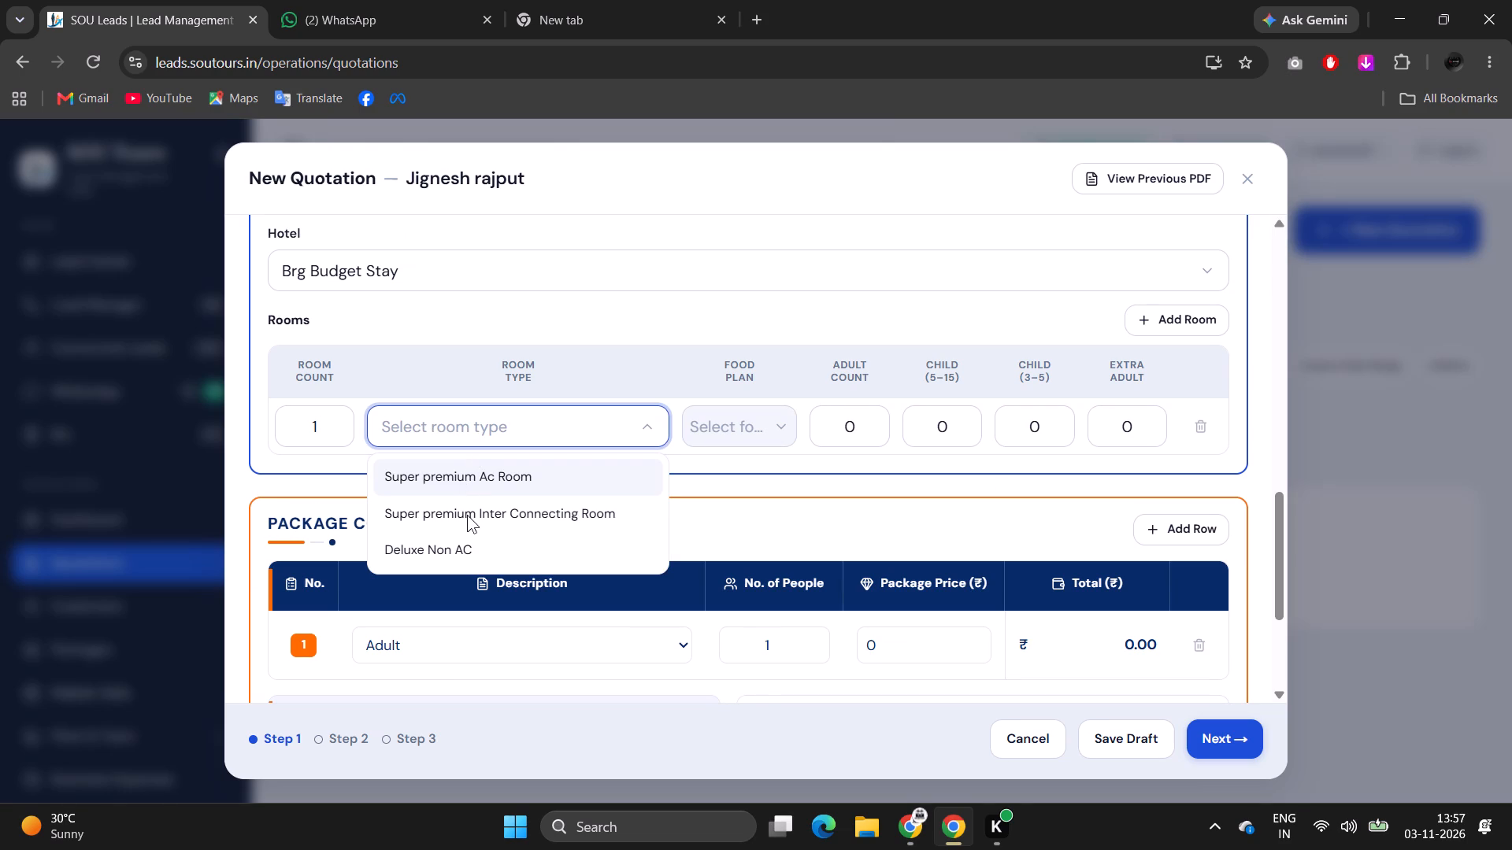
left_click(461, 545)
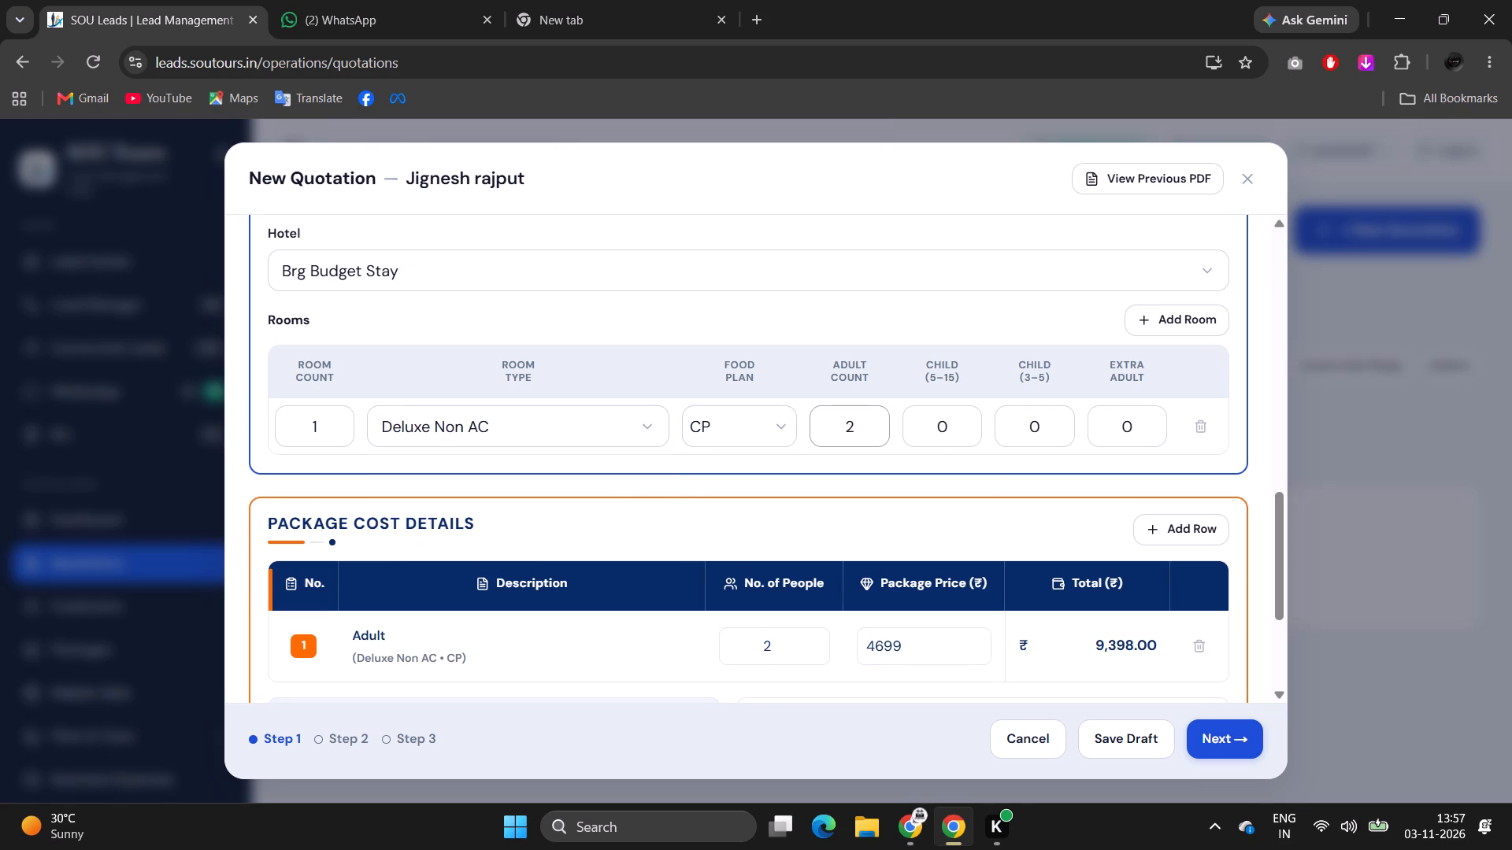
Set the advance payable in the package cost details to ₹4000.
scroll(896, 496, "down", 2)
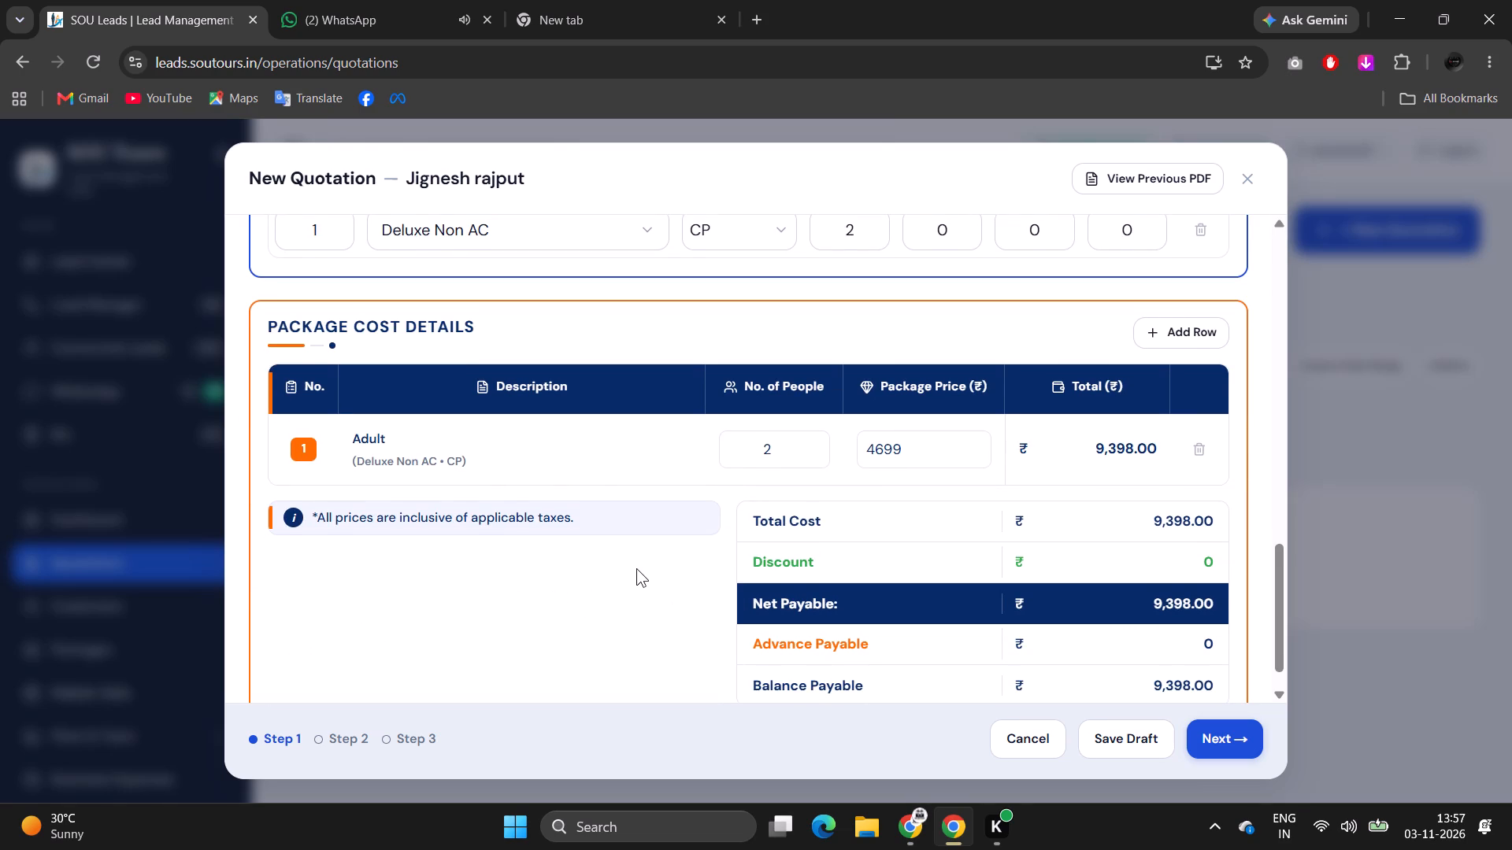
scroll(636, 568, "down", 2)
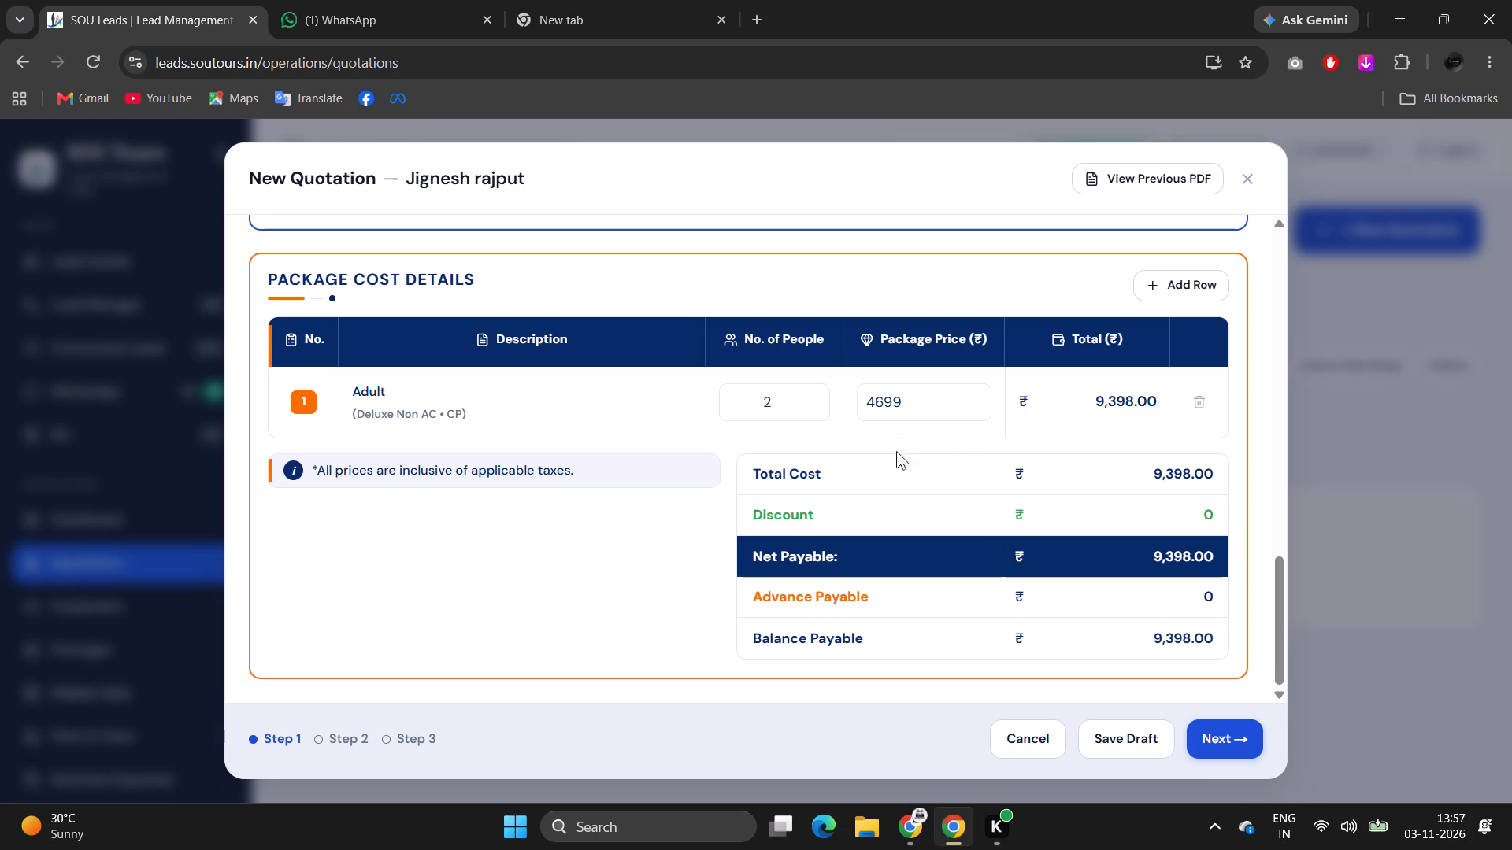
left_click(1148, 608)
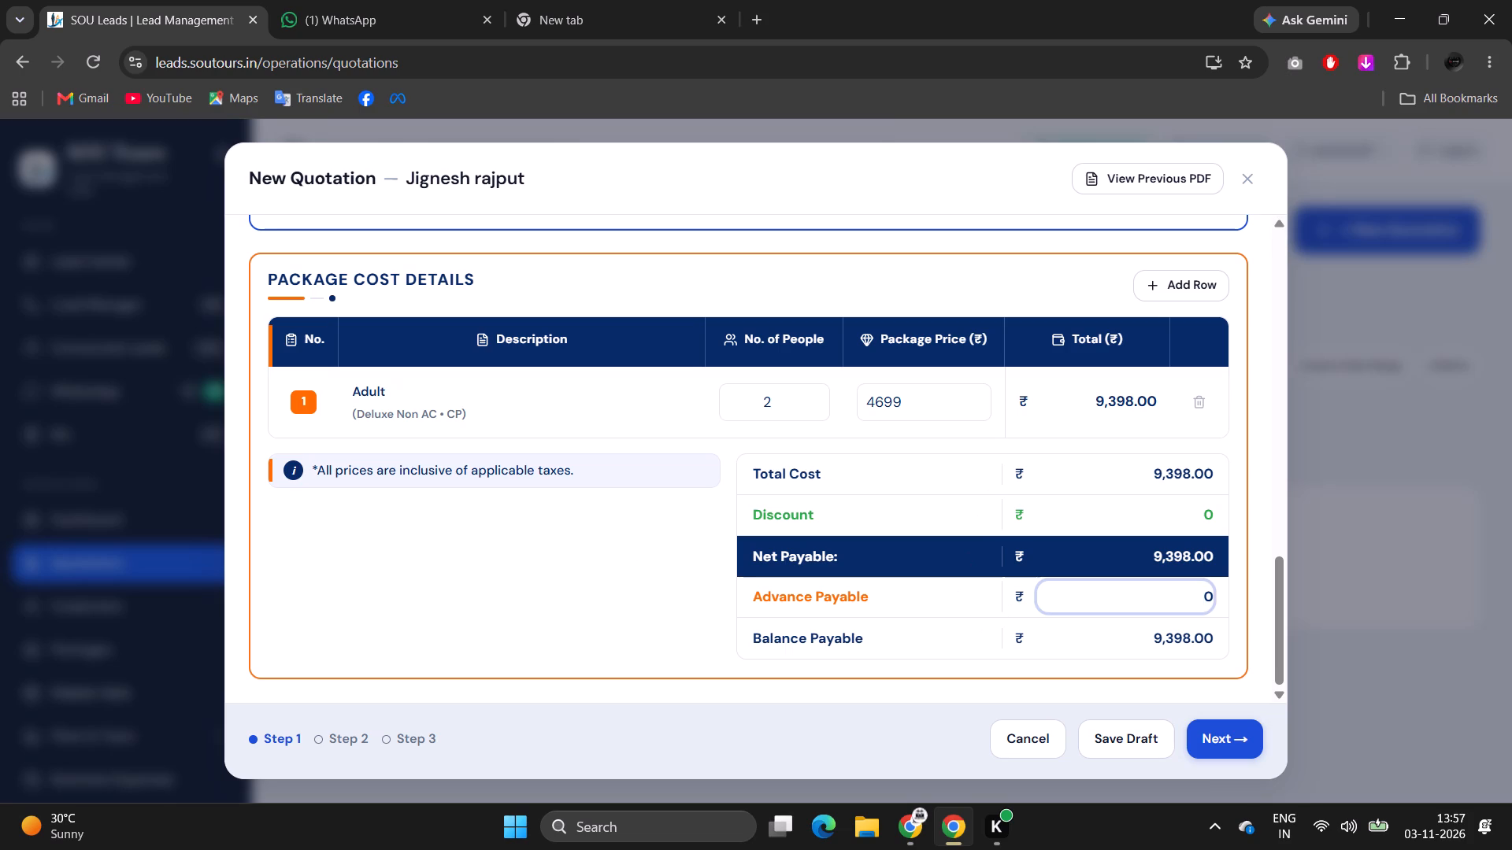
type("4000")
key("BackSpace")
left_click(620, 597)
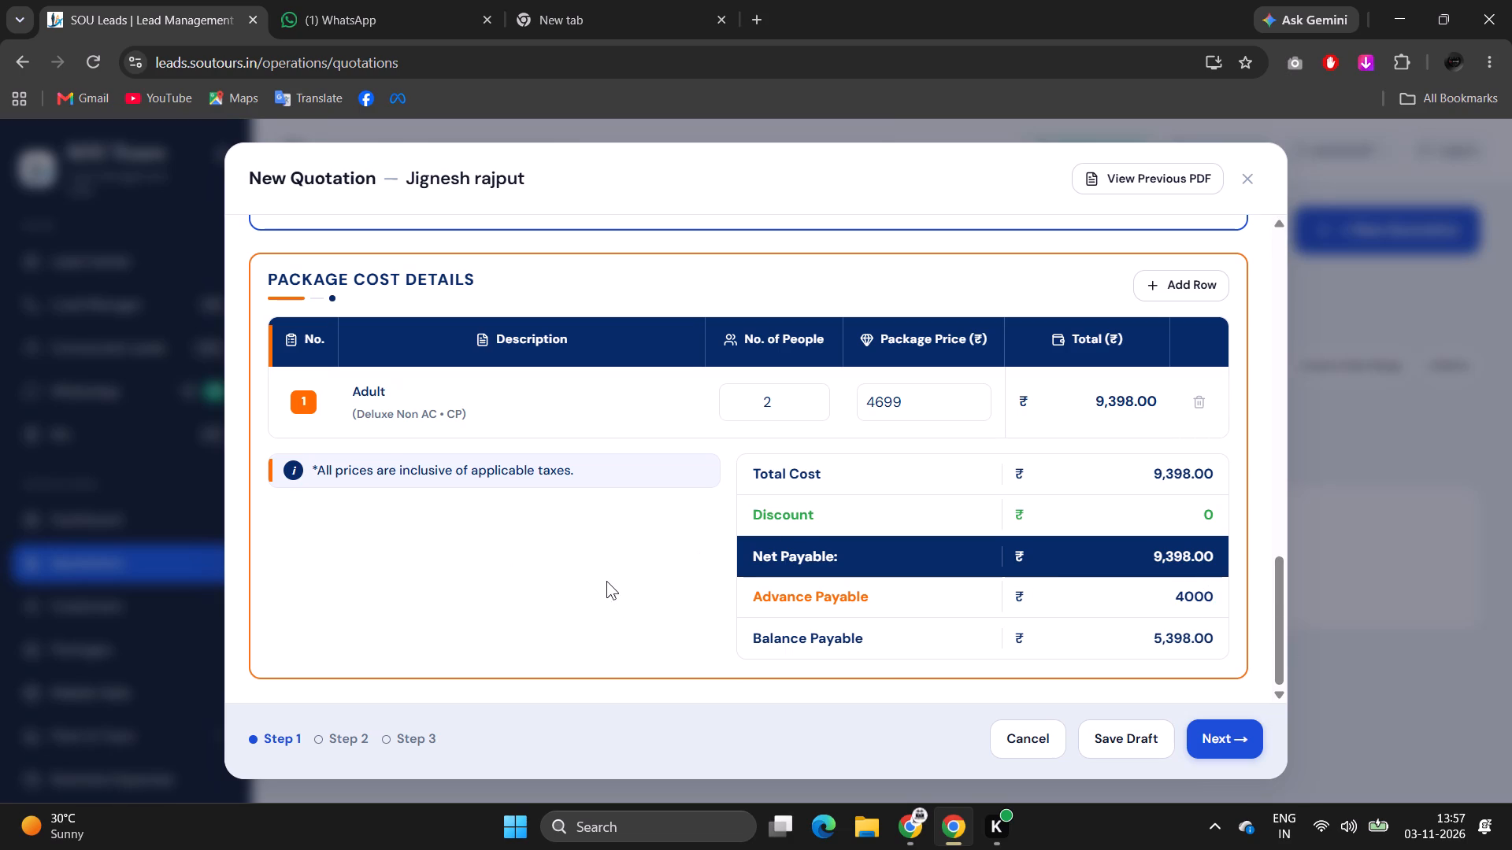
Review the quotation's cost details, room and package choices, stay dates and customer details.
scroll(606, 581, "down", 2)
scroll(606, 581, "up", 4)
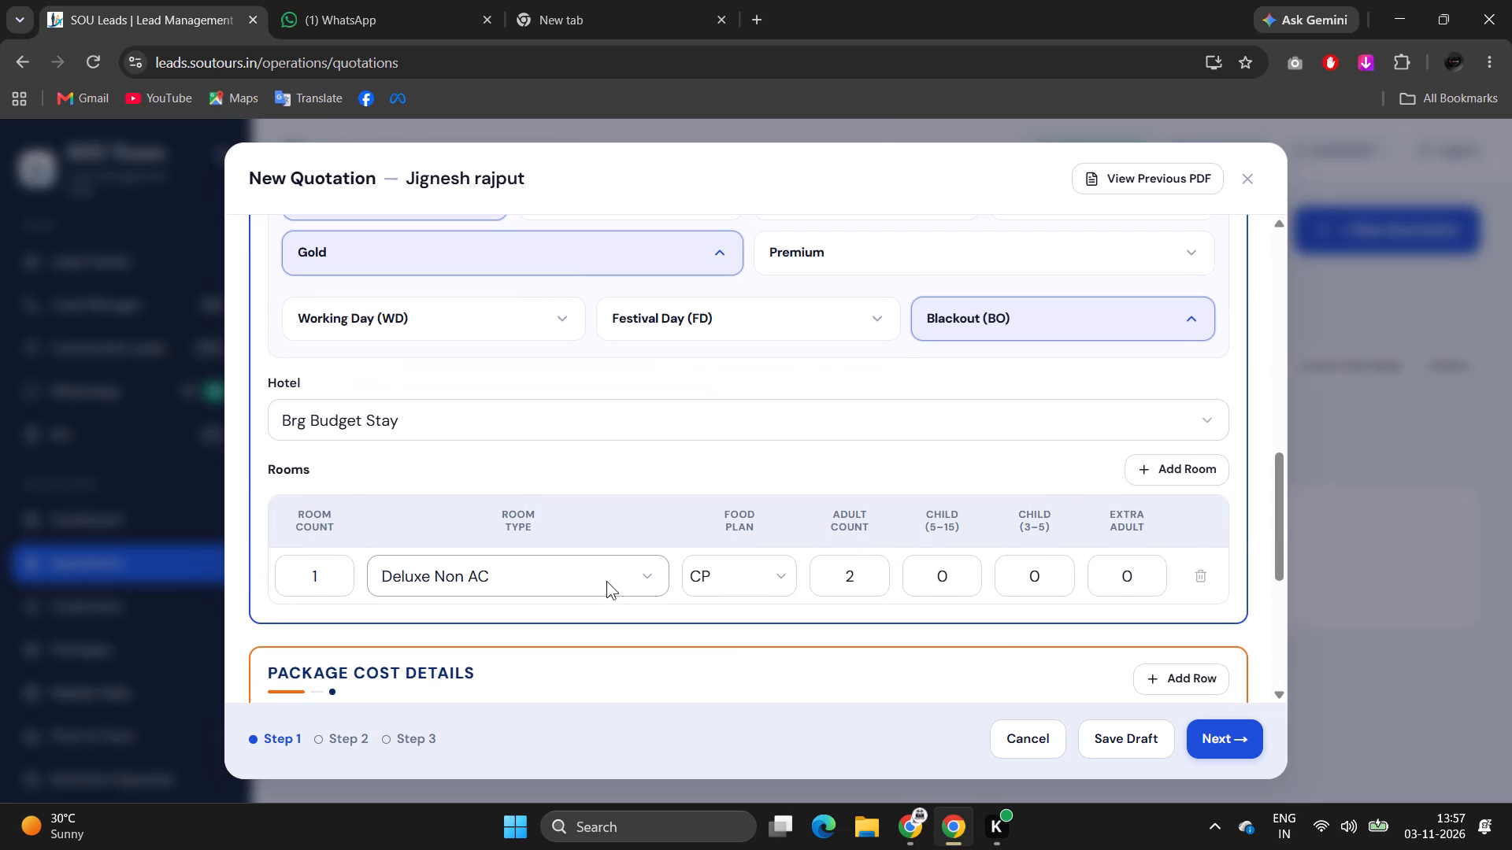
scroll(947, 534, "down", 8)
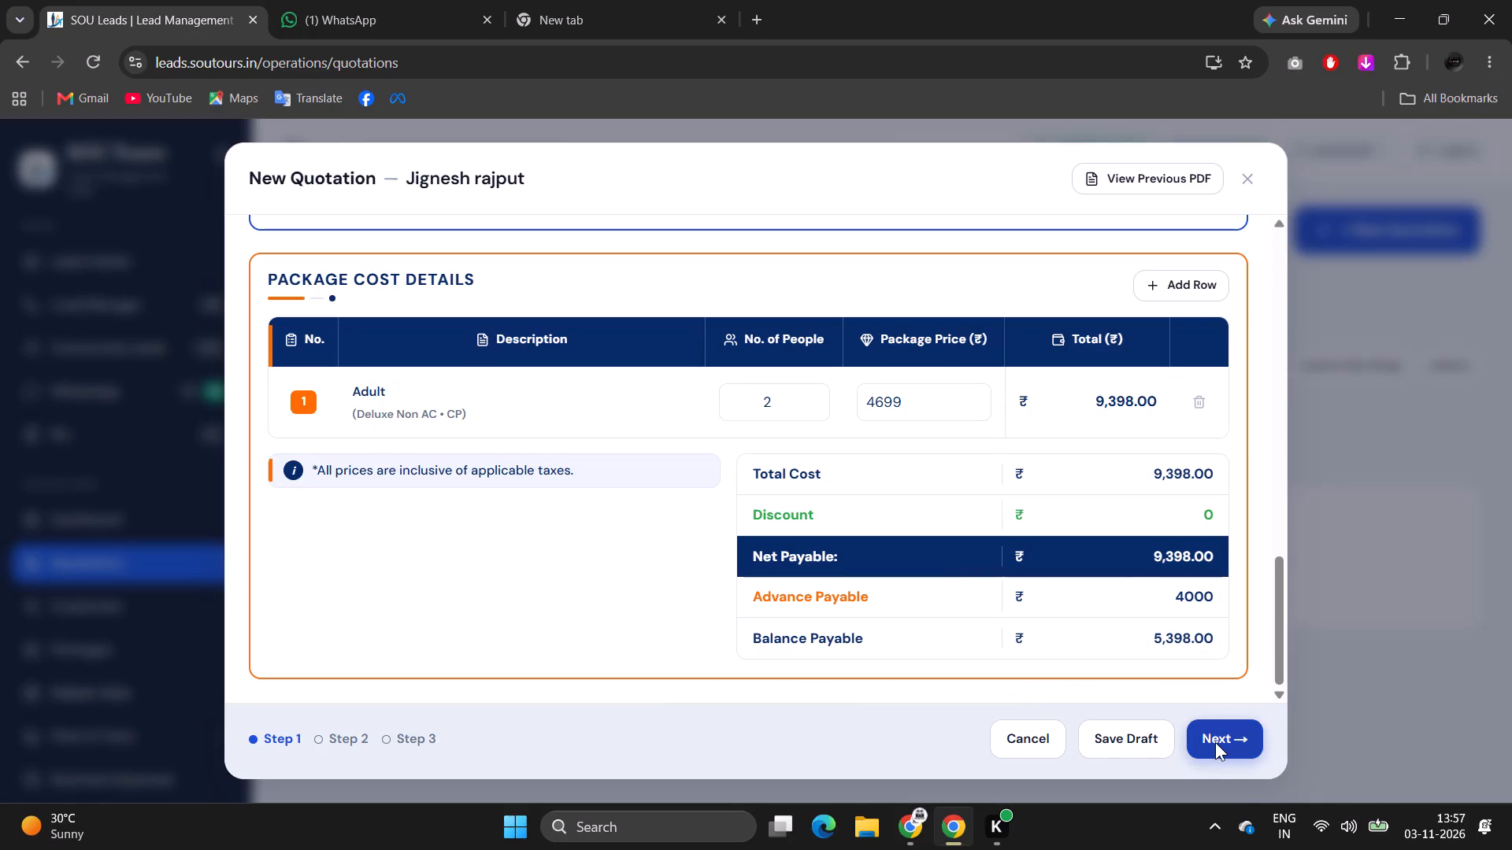
scroll(714, 427, "up", 9)
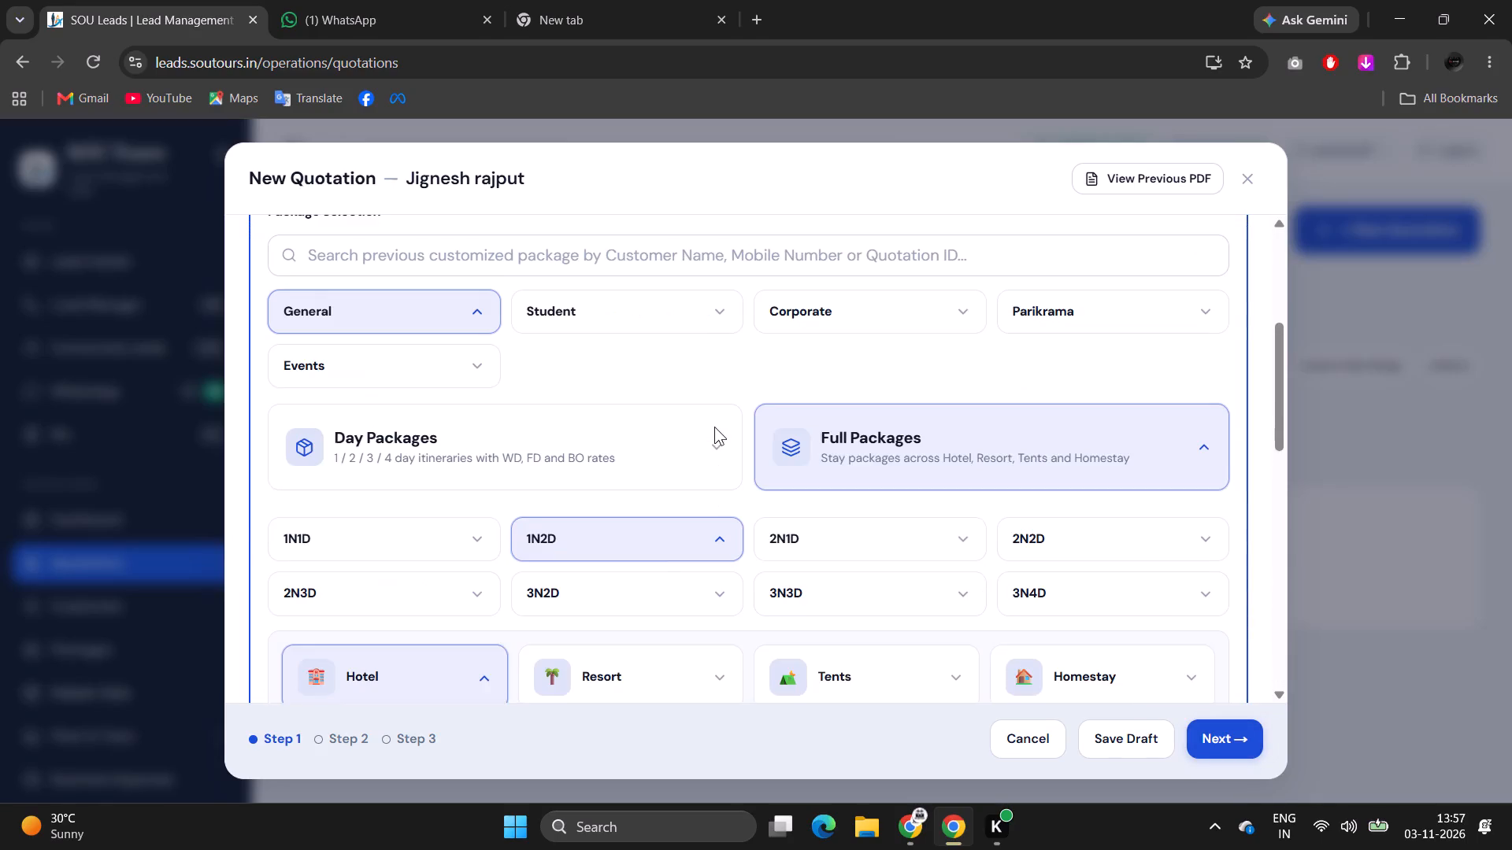
scroll(714, 427, "up", 8)
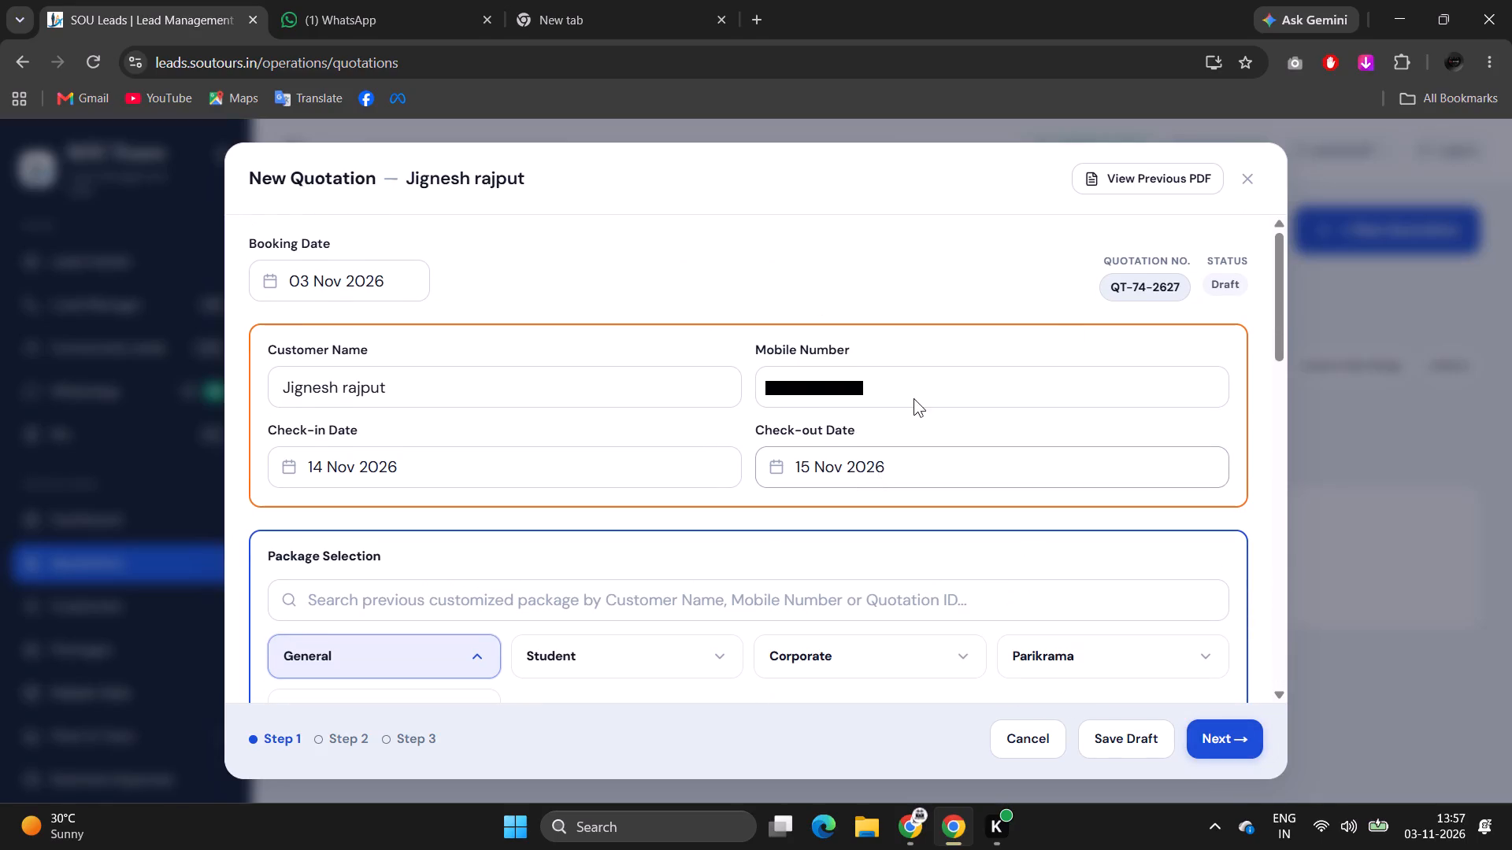
Advance the quotation to Step 2, which holds the facilities and transportation details.
scroll(753, 392, "down", 20)
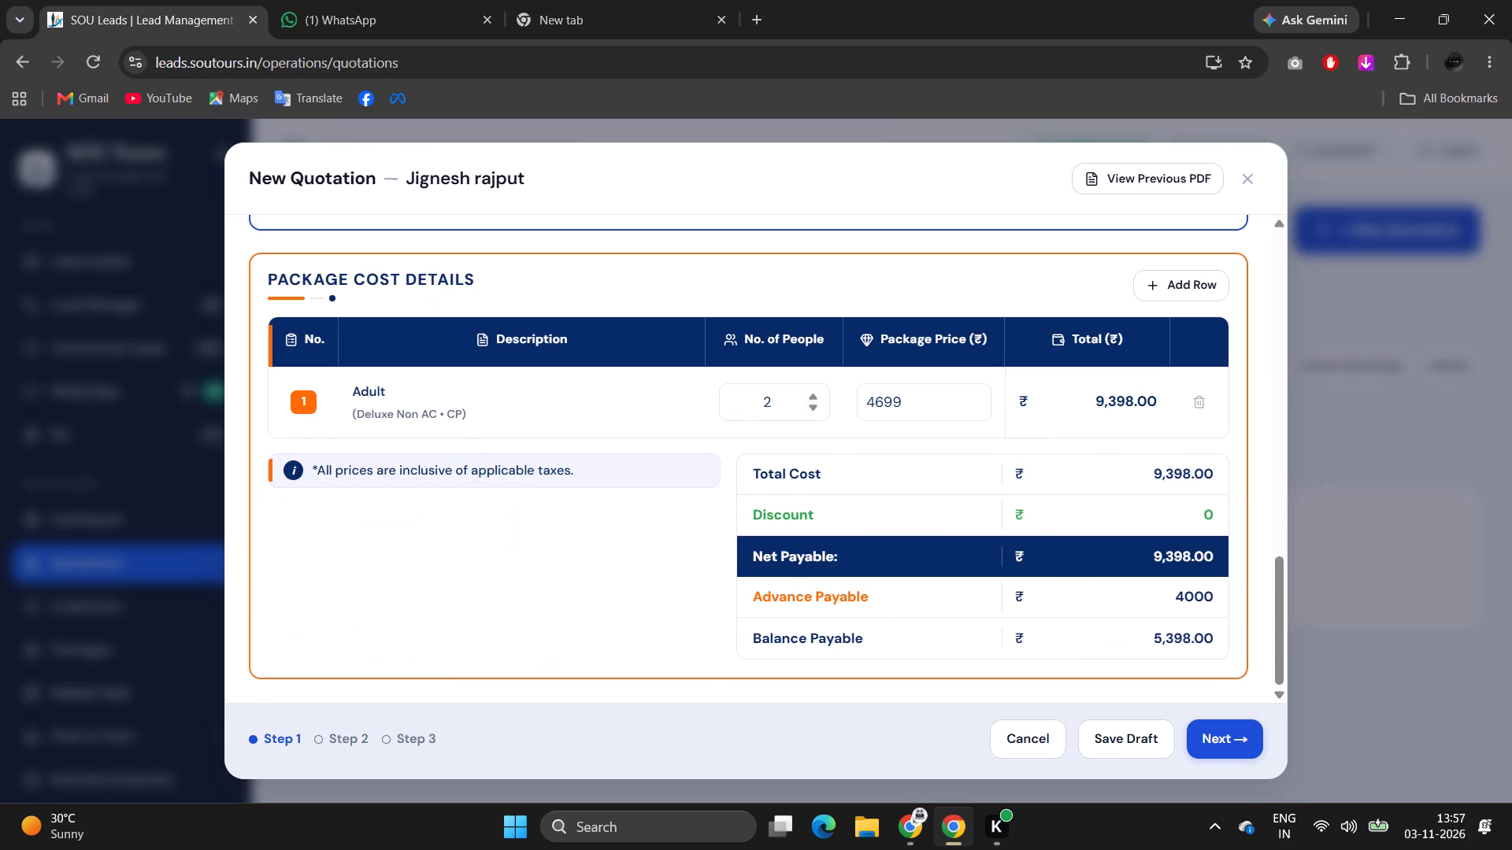
scroll(732, 398, "down", 5)
left_click(1221, 730)
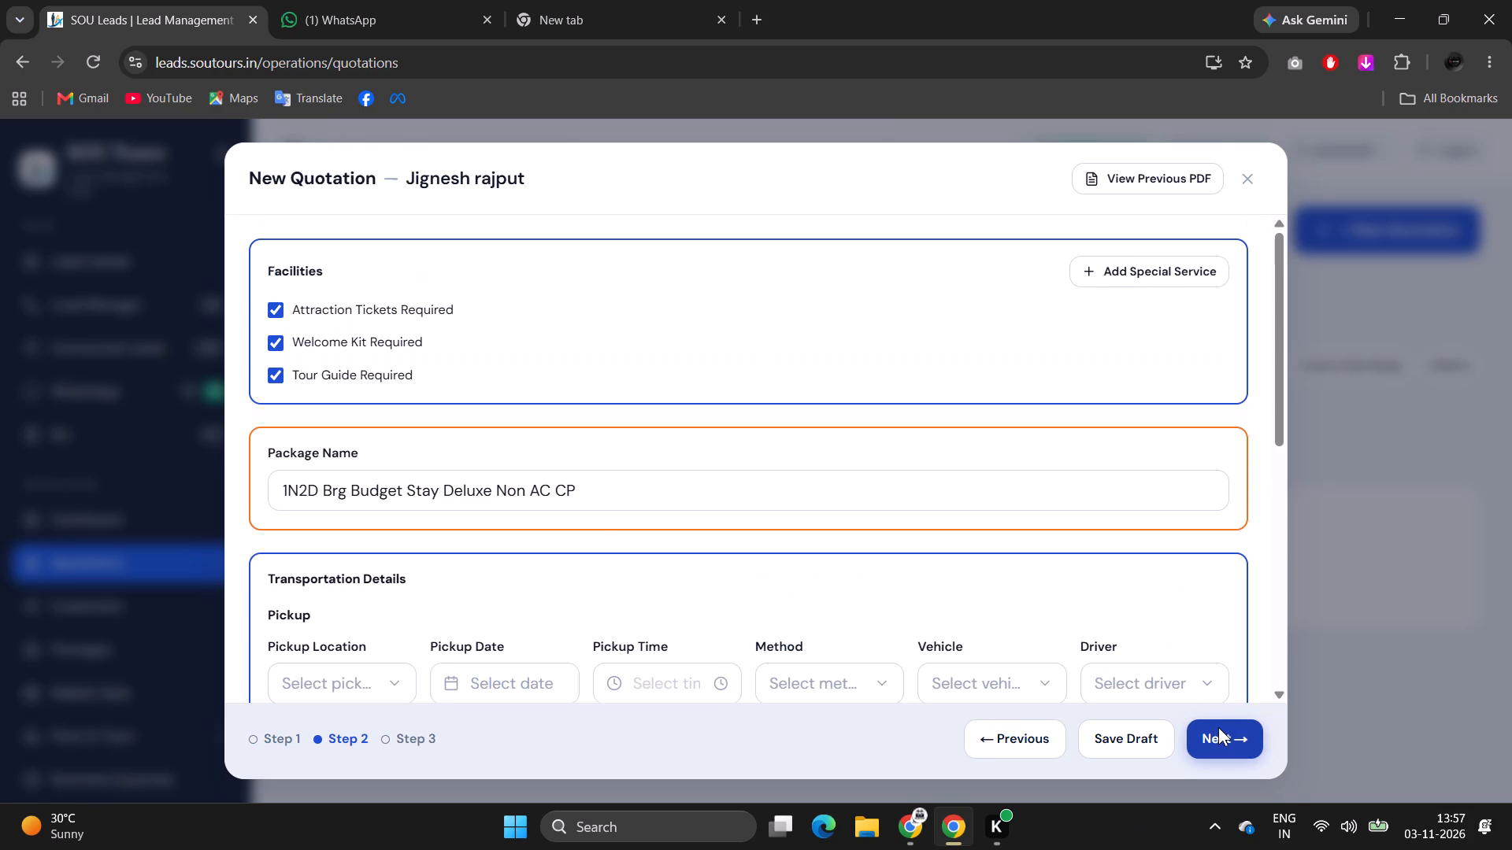
Set the pickup location to Ekta Nagar Railway Station and the pickup date to 14 Nov 2026.
scroll(584, 530, "down", 1)
left_click(337, 584)
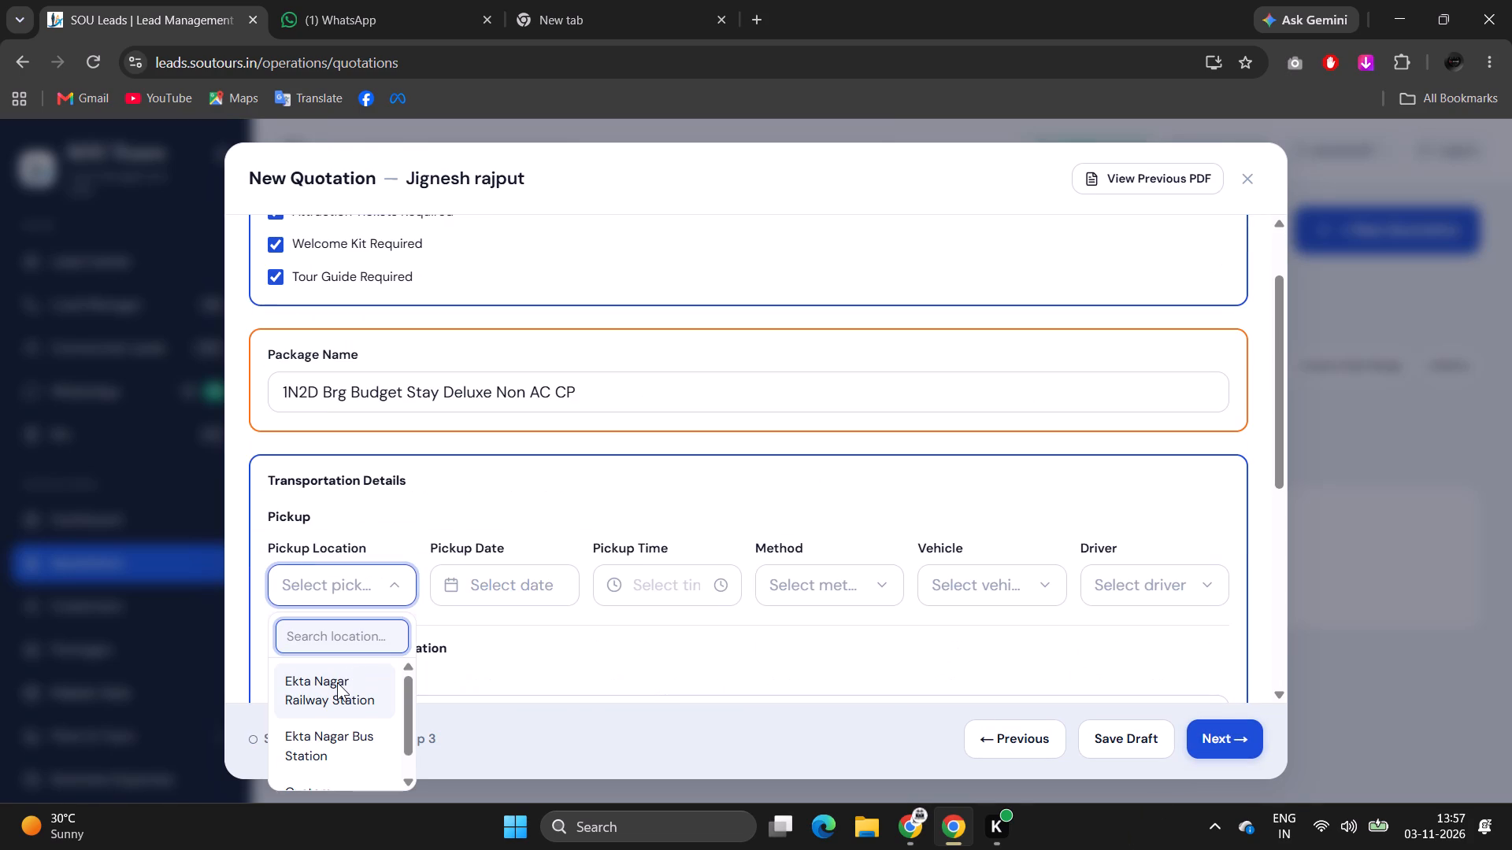
left_click(337, 682)
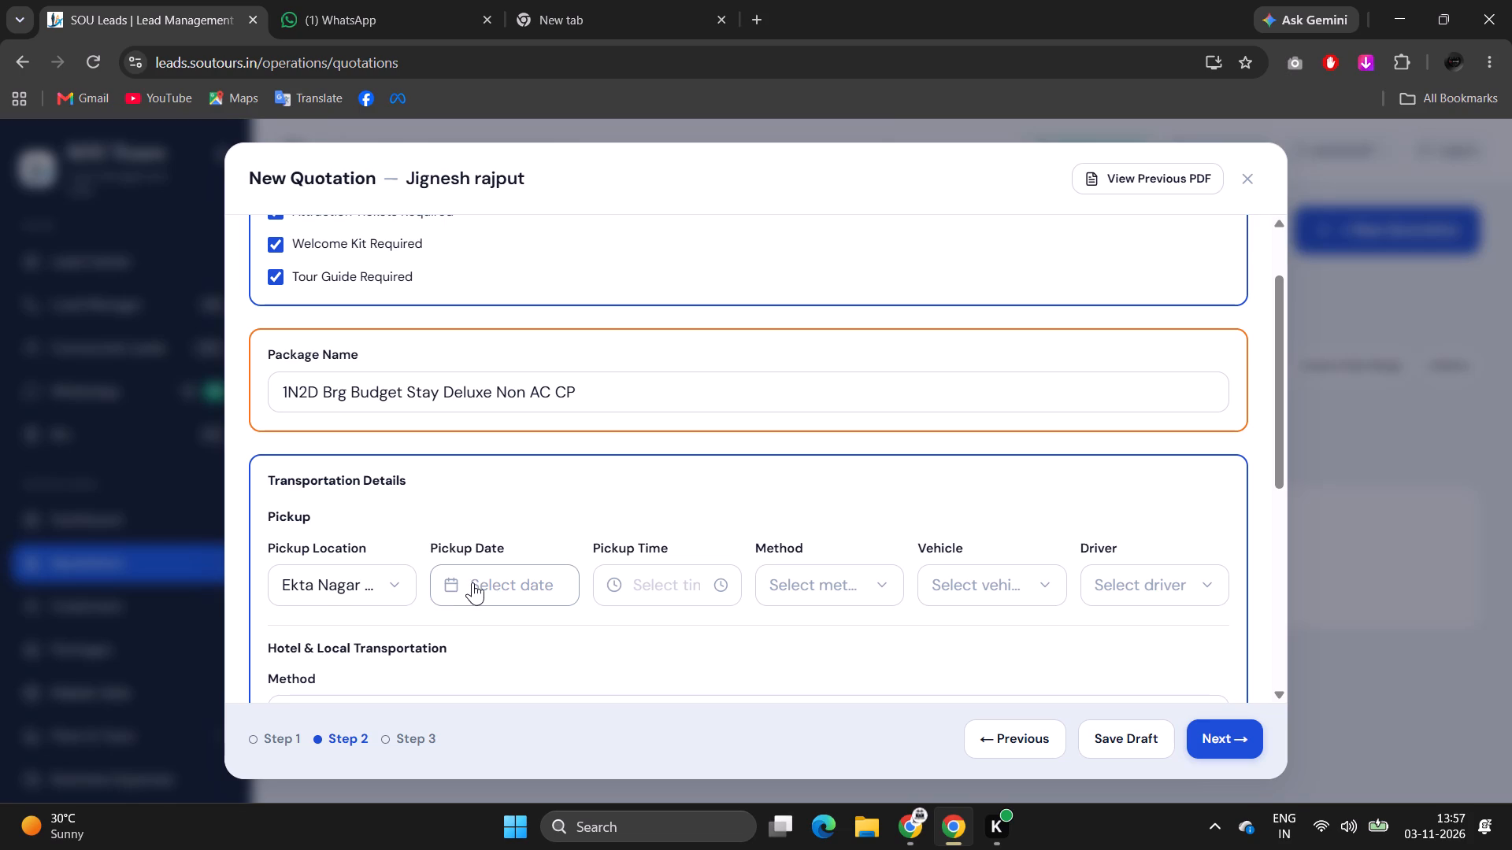
left_click(496, 583)
scroll(613, 663, "down", 2)
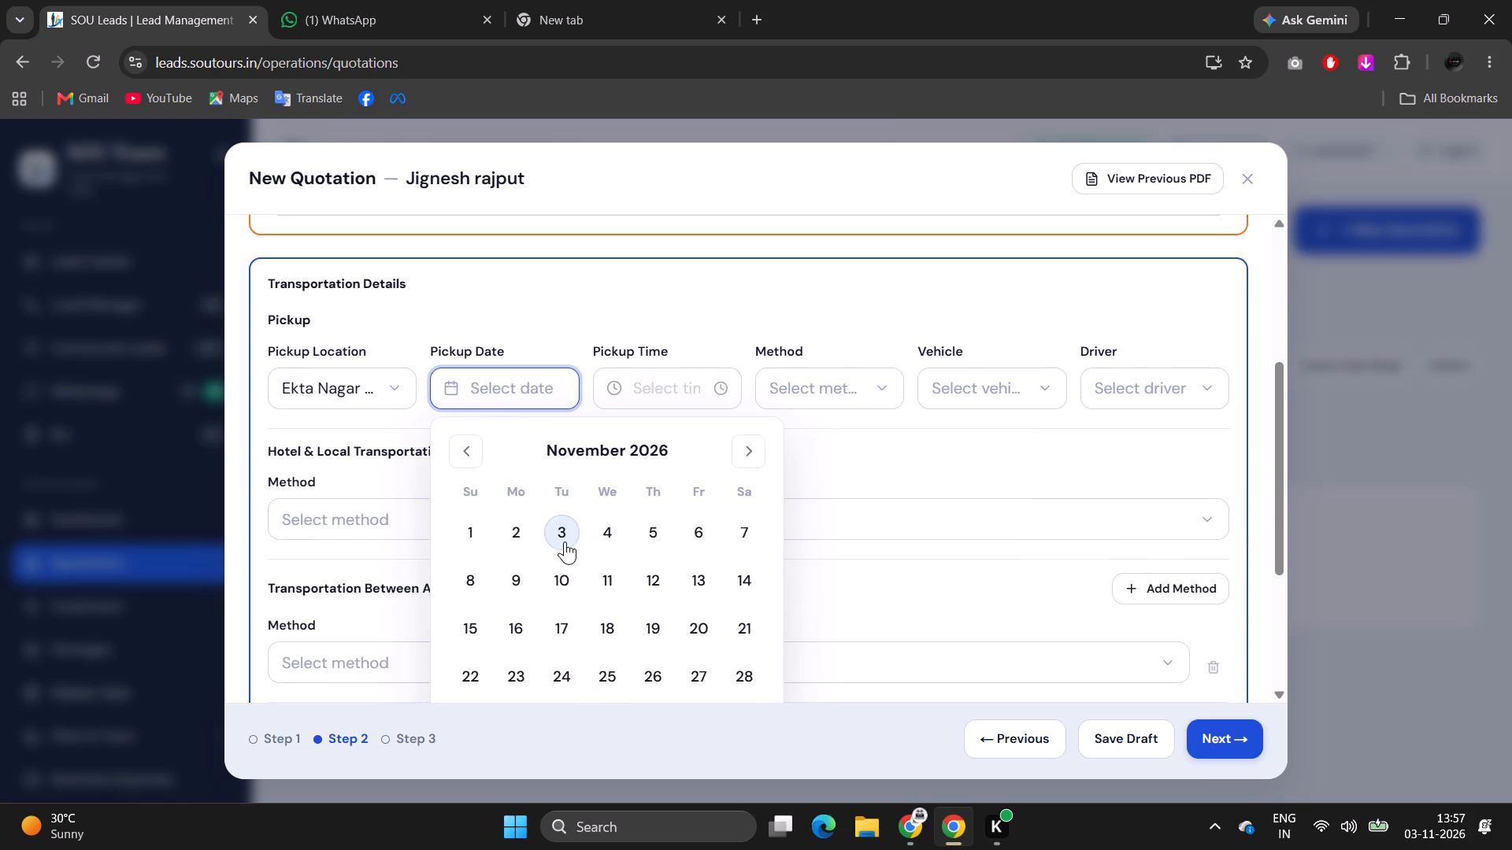
left_click(737, 578)
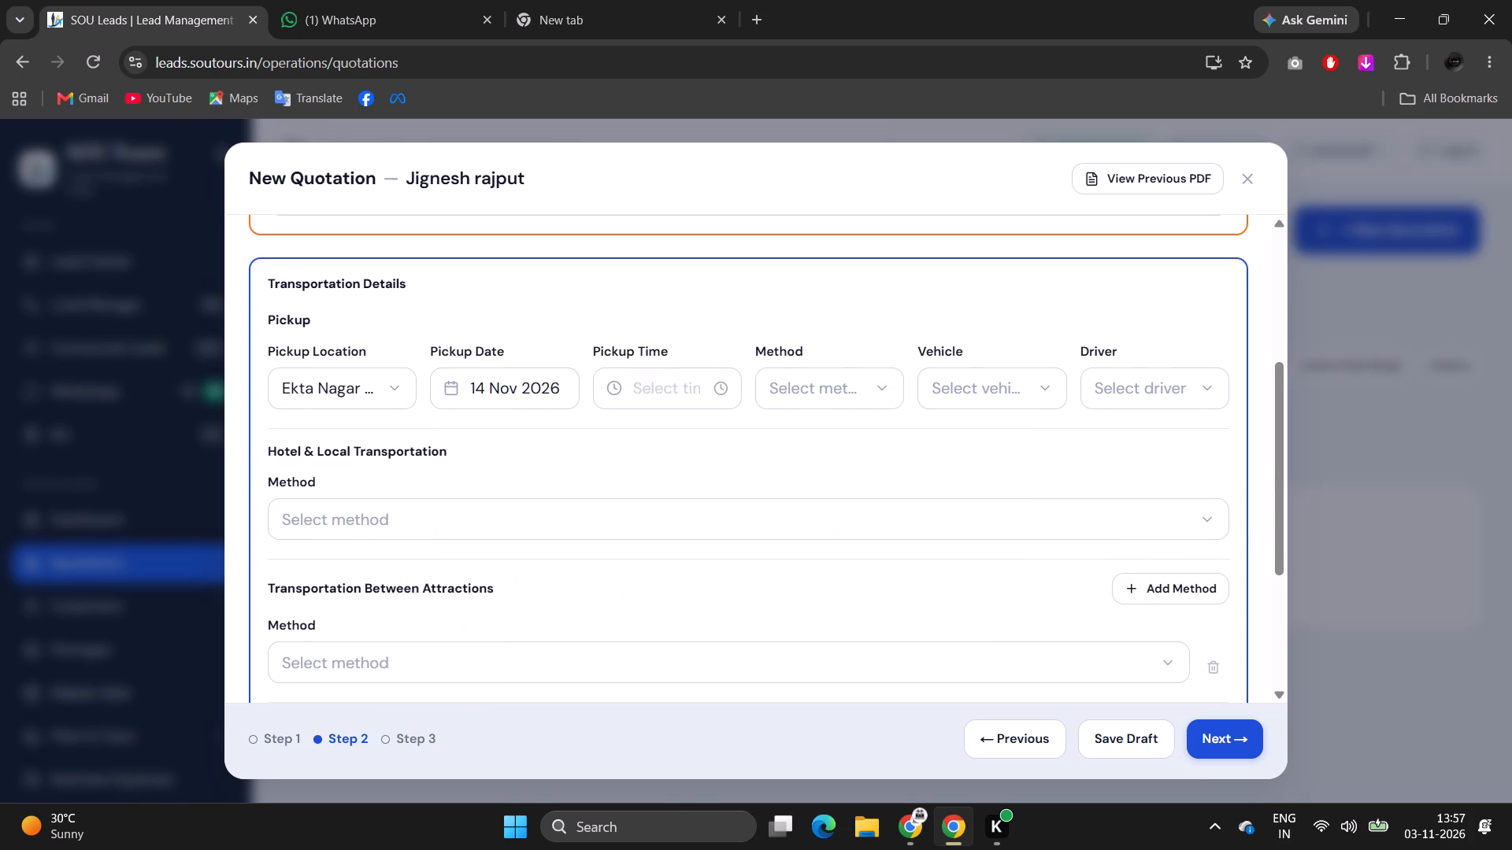
Set the pickup time to 10:40 AM and the pickup method to Car.
left_click(666, 382)
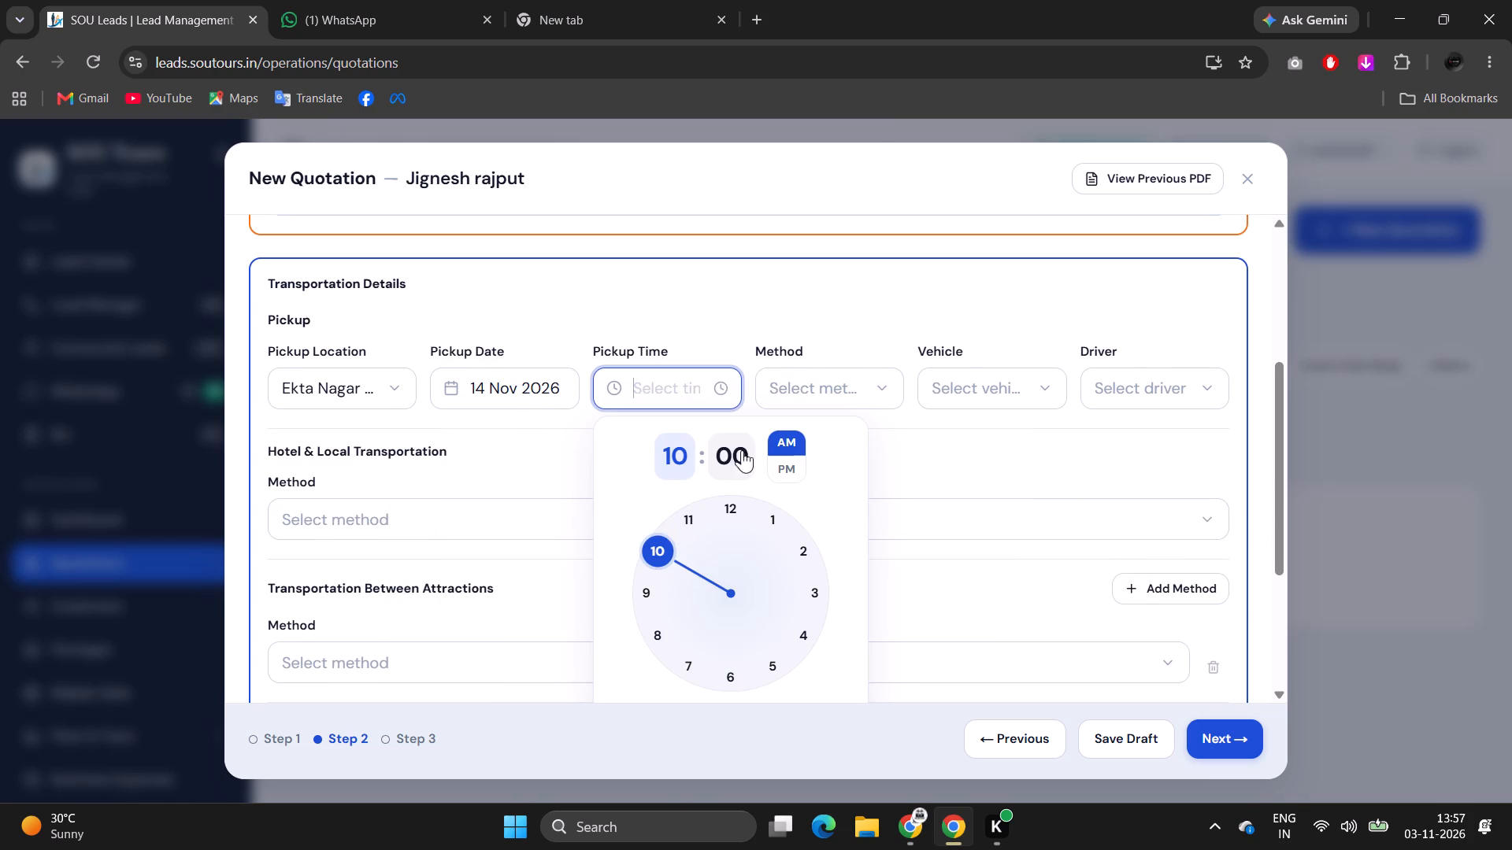
left_click(747, 442)
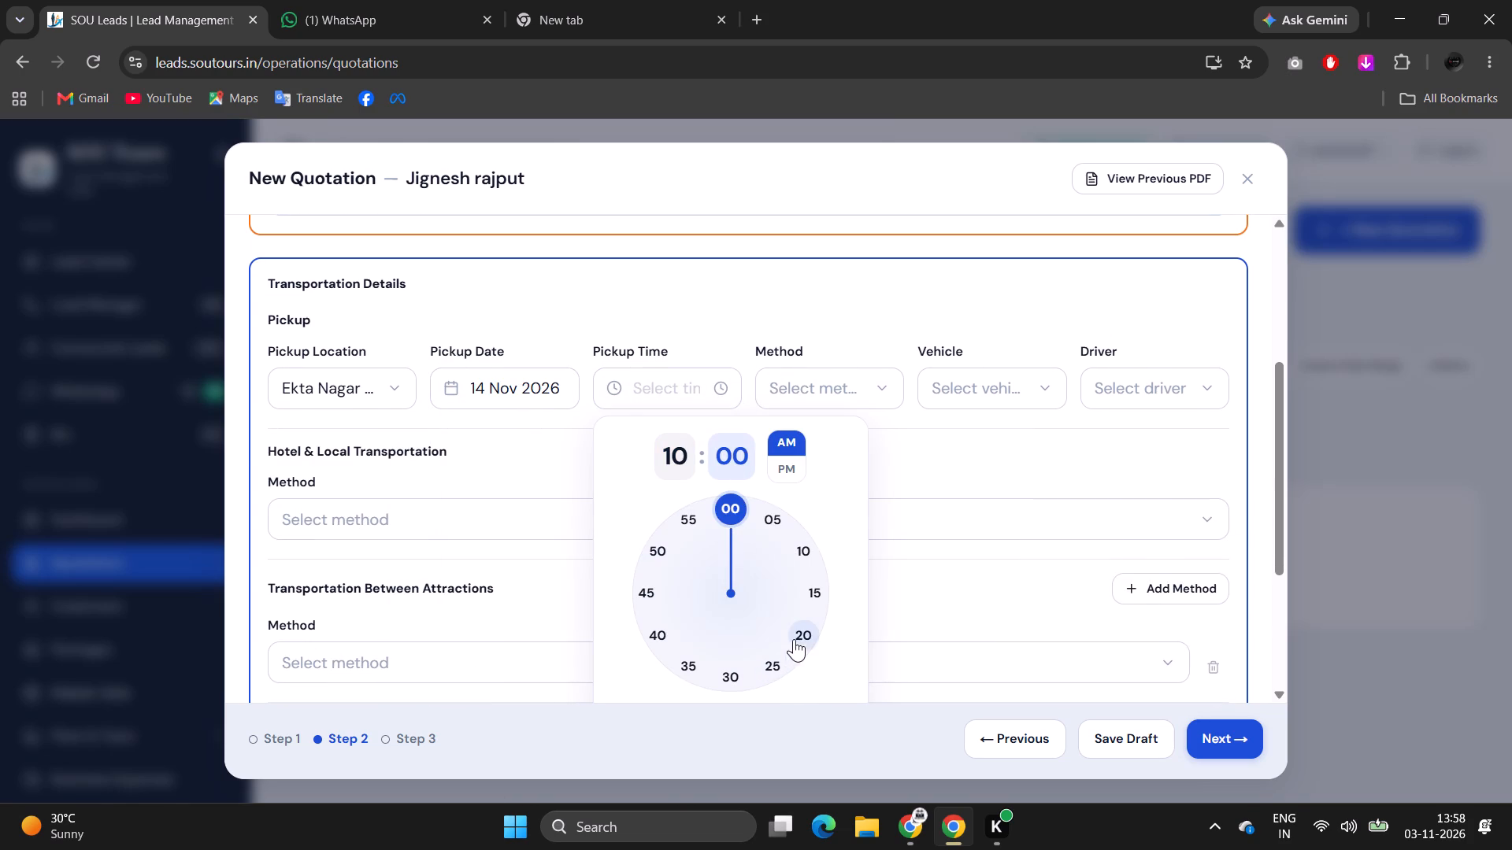
left_click(648, 639)
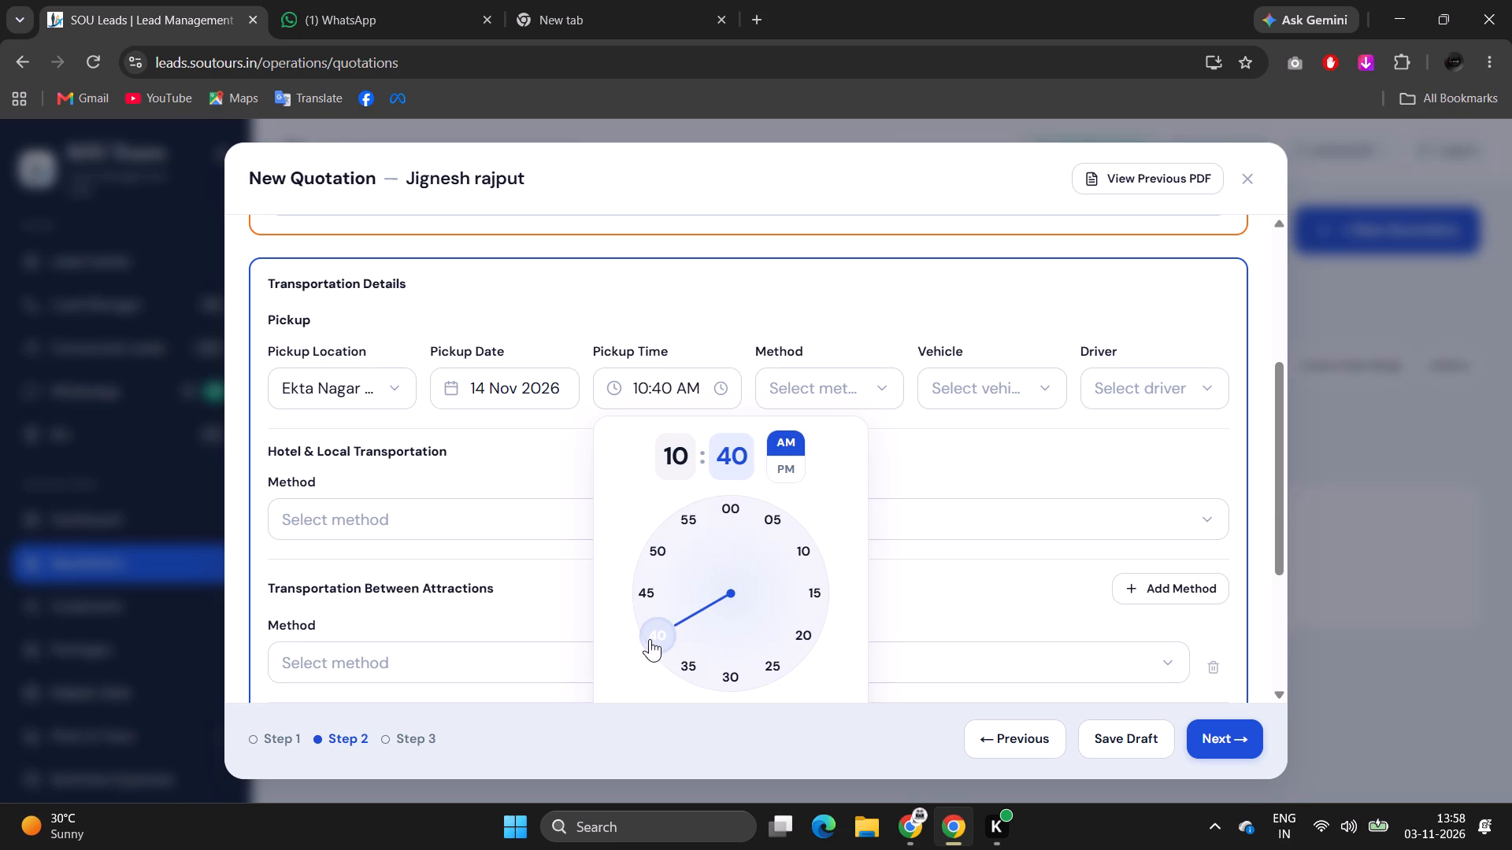
left_click(839, 390)
left_click(813, 516)
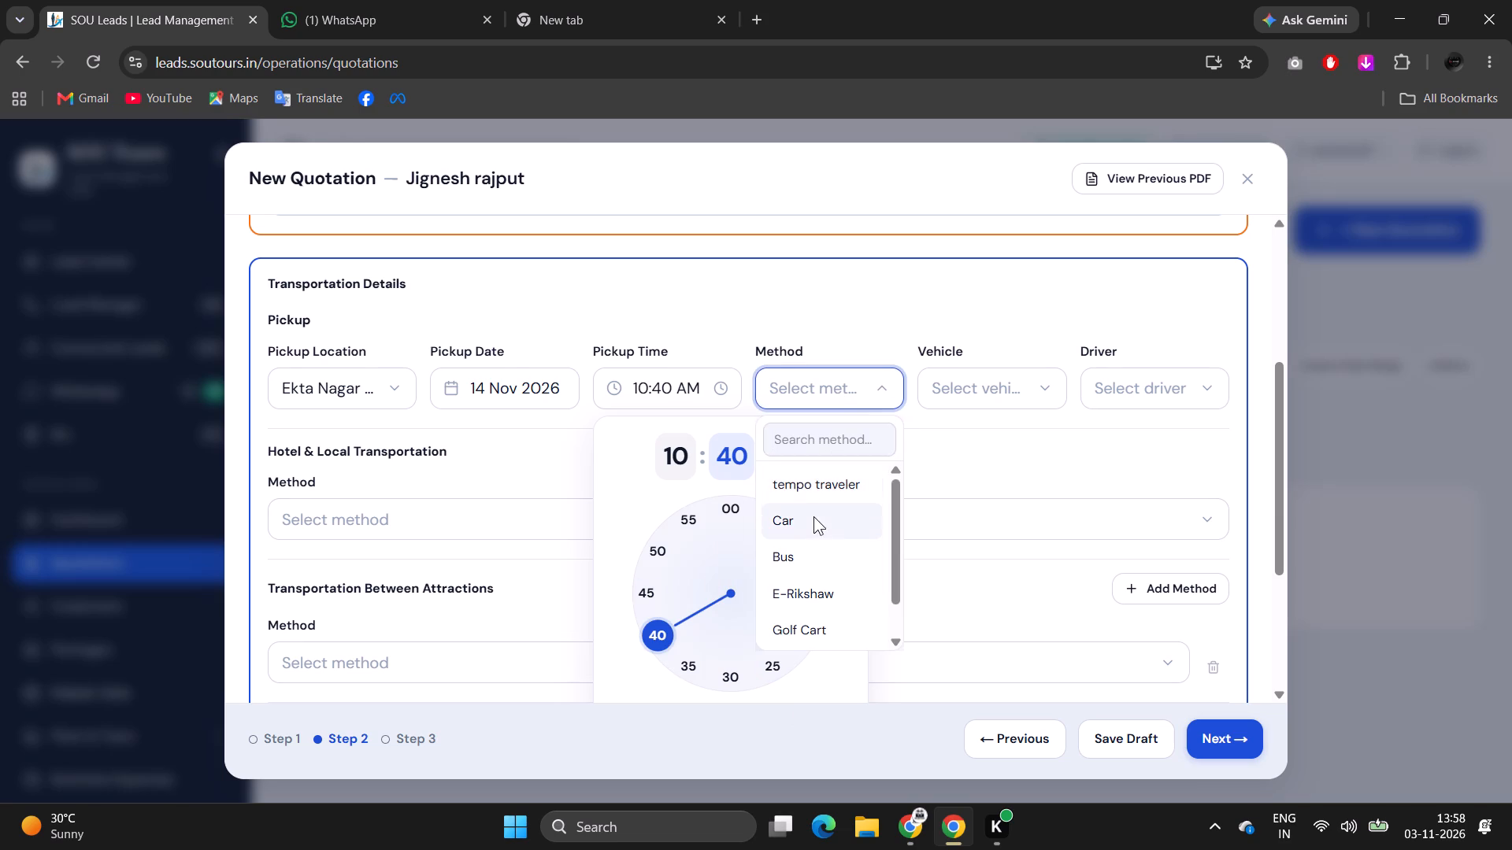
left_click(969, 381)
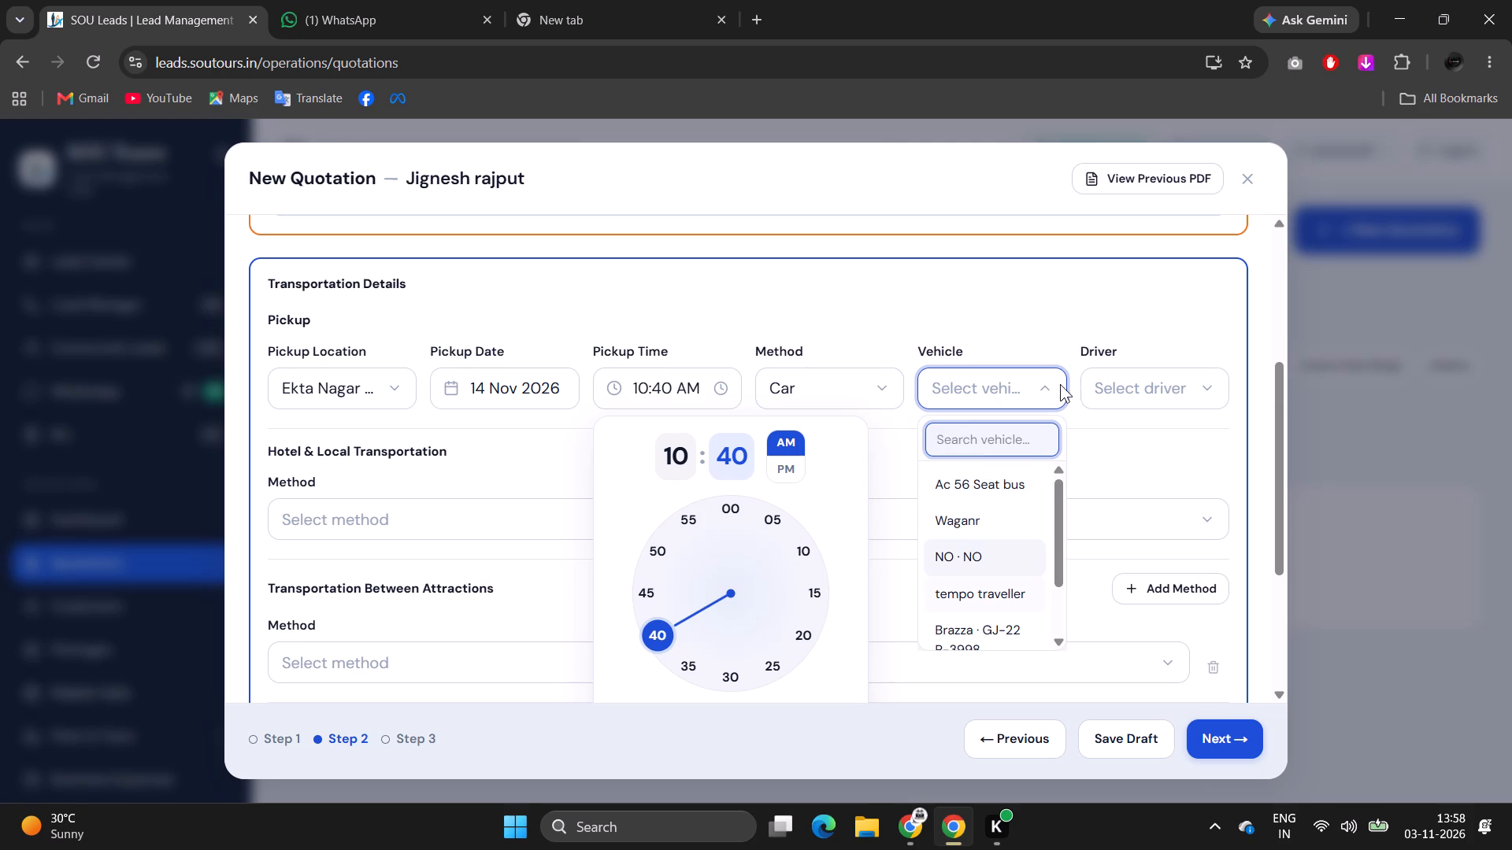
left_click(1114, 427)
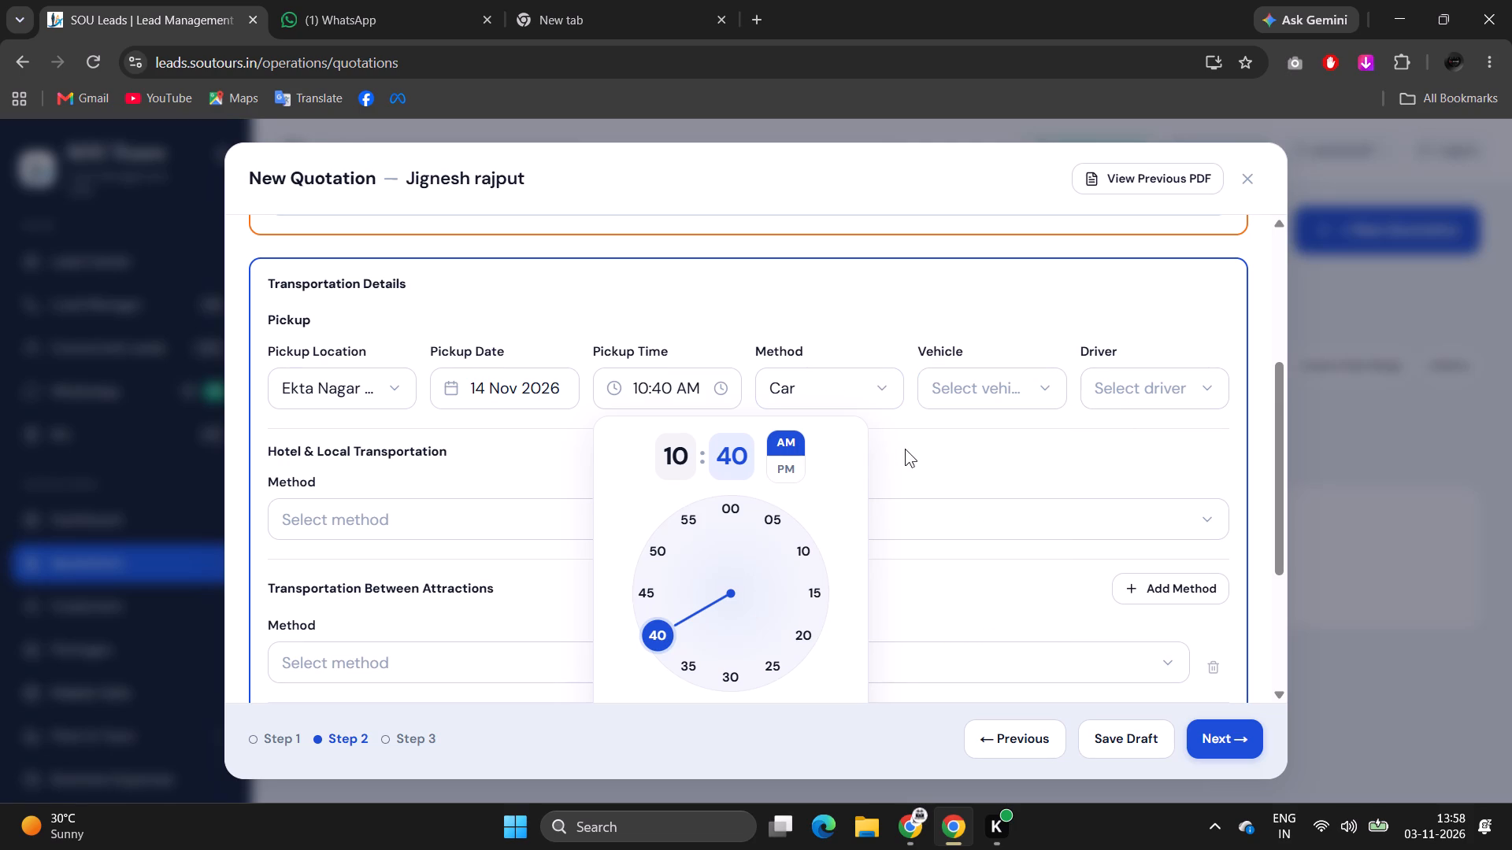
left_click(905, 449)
Set the method to Car for both hotel and local transportation and transportation between attractions.
left_click(443, 521)
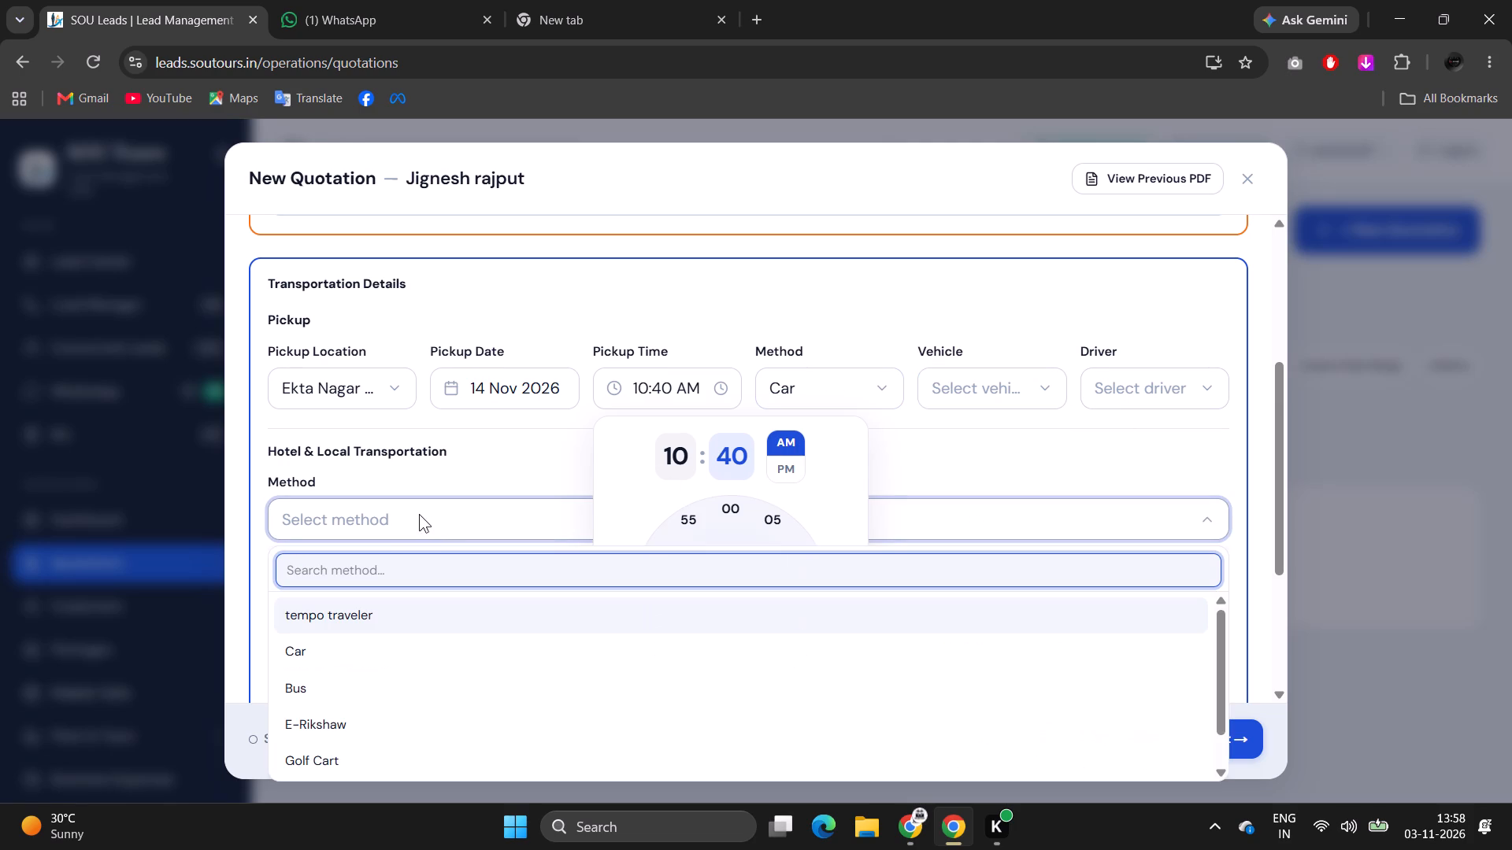
left_click(363, 639)
scroll(375, 571, "down", 2)
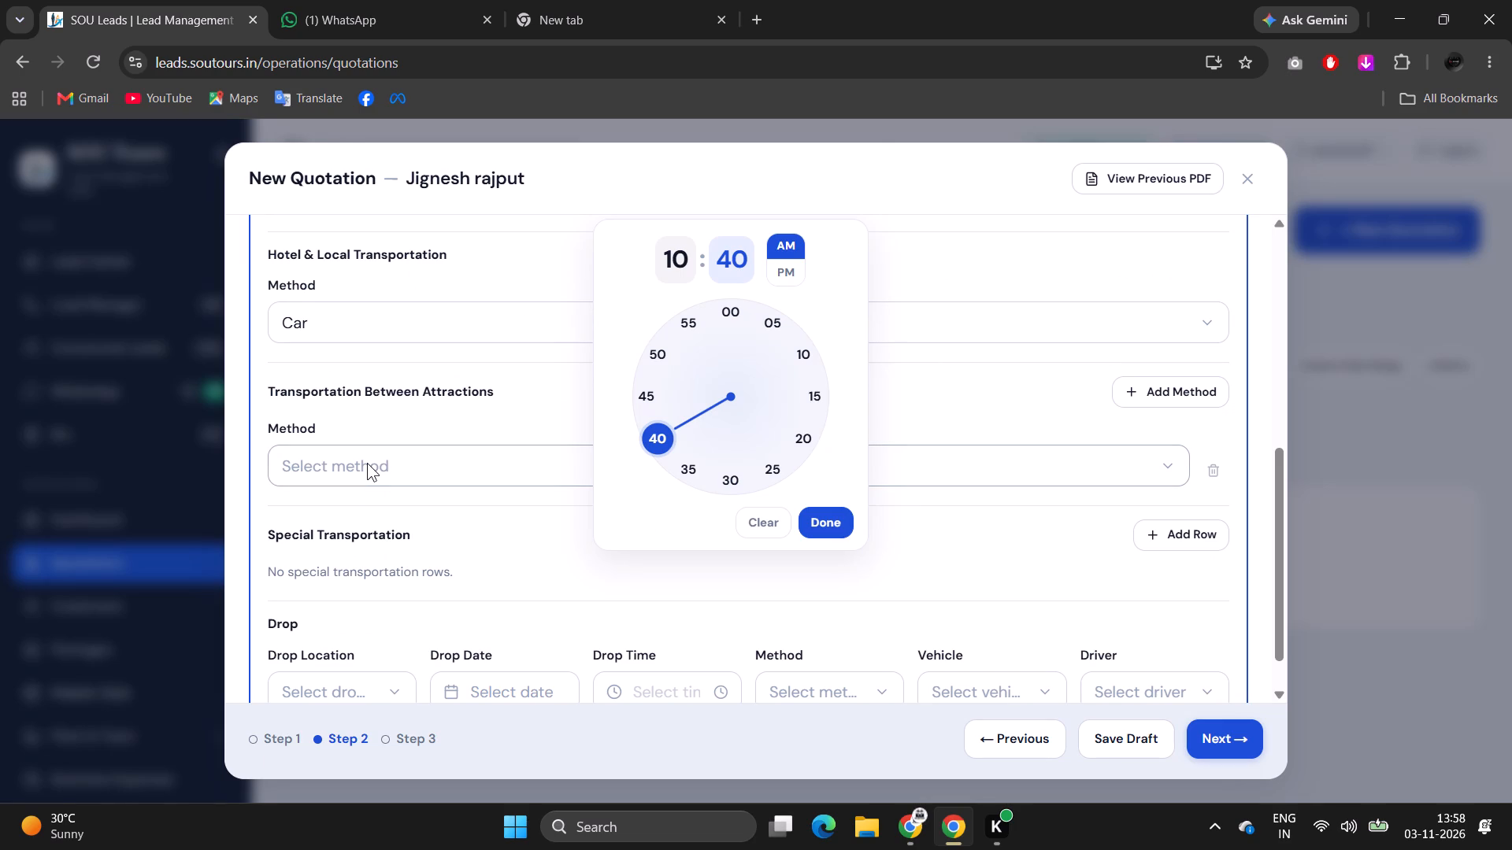
left_click(367, 463)
left_click(353, 601)
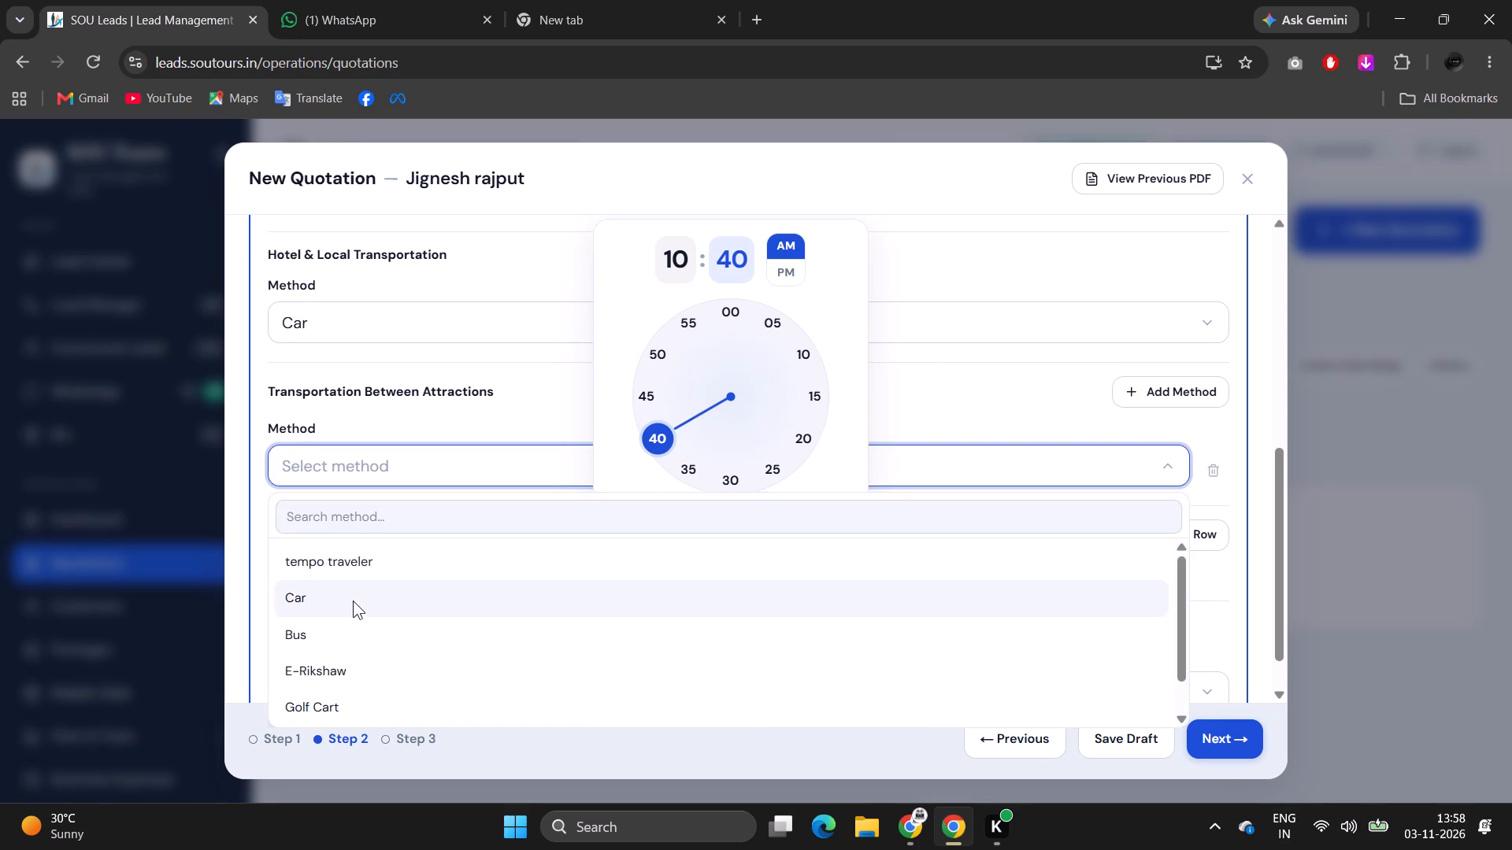
left_click(1039, 418)
Review the facilities, package name, pickup, local transportation and drop details of the quotation.
scroll(890, 444, "up", 4)
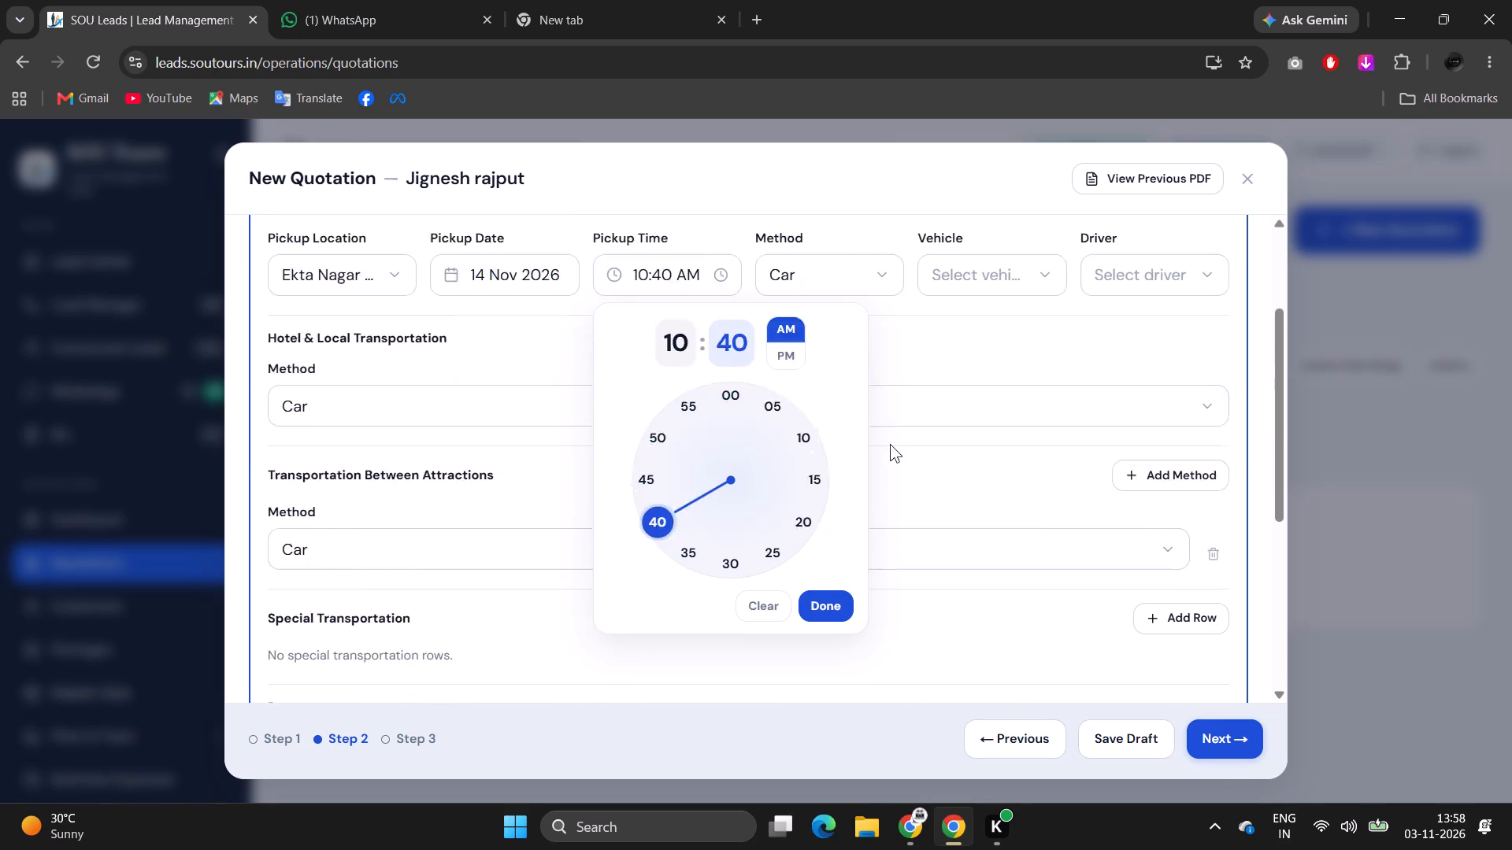
scroll(884, 470, "up", 7)
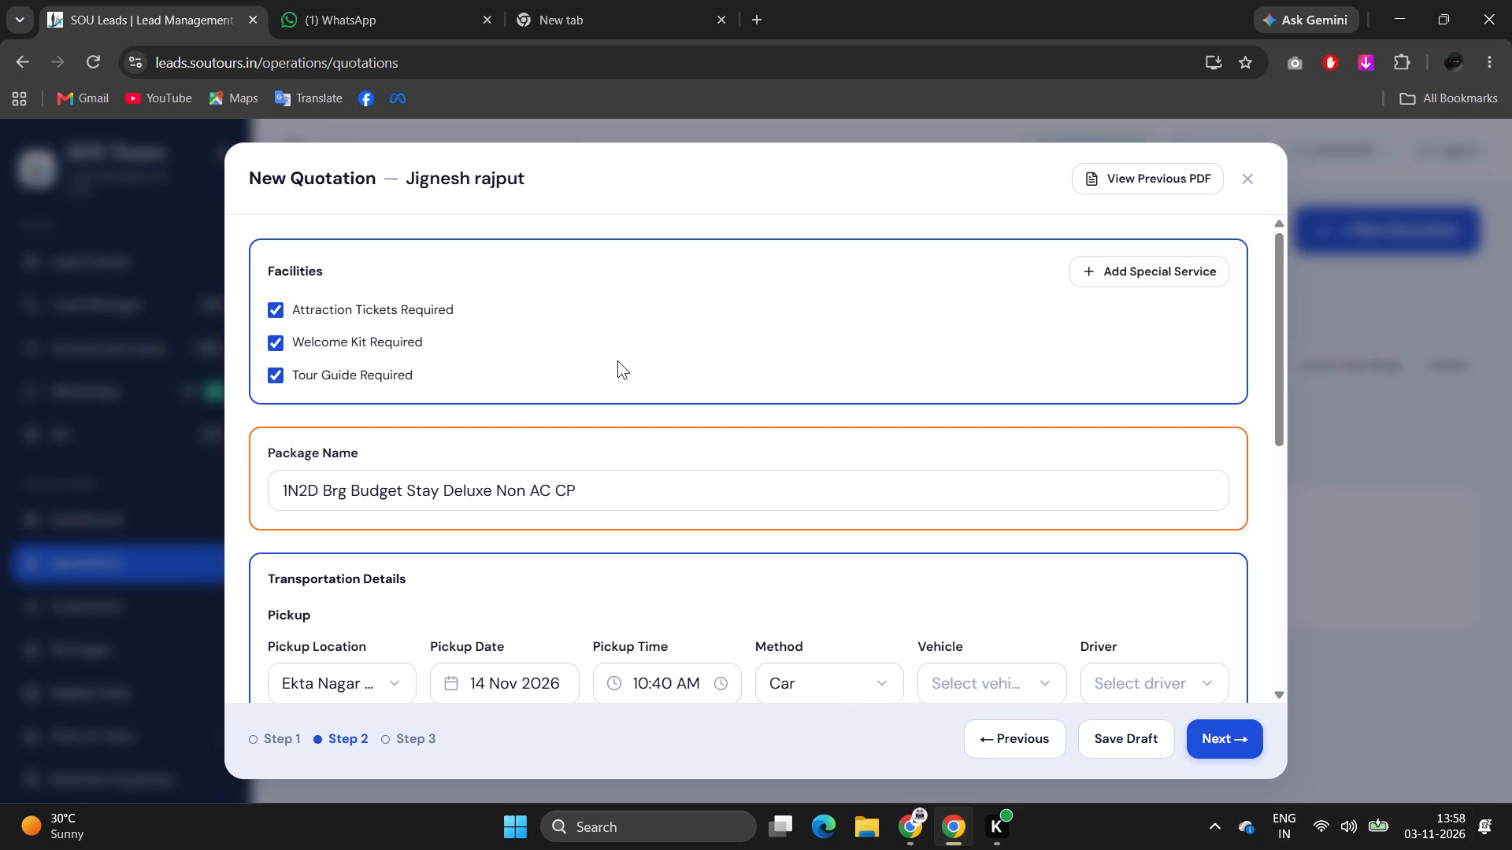
scroll(617, 360, "down", 3)
scroll(406, 382, "up", 2)
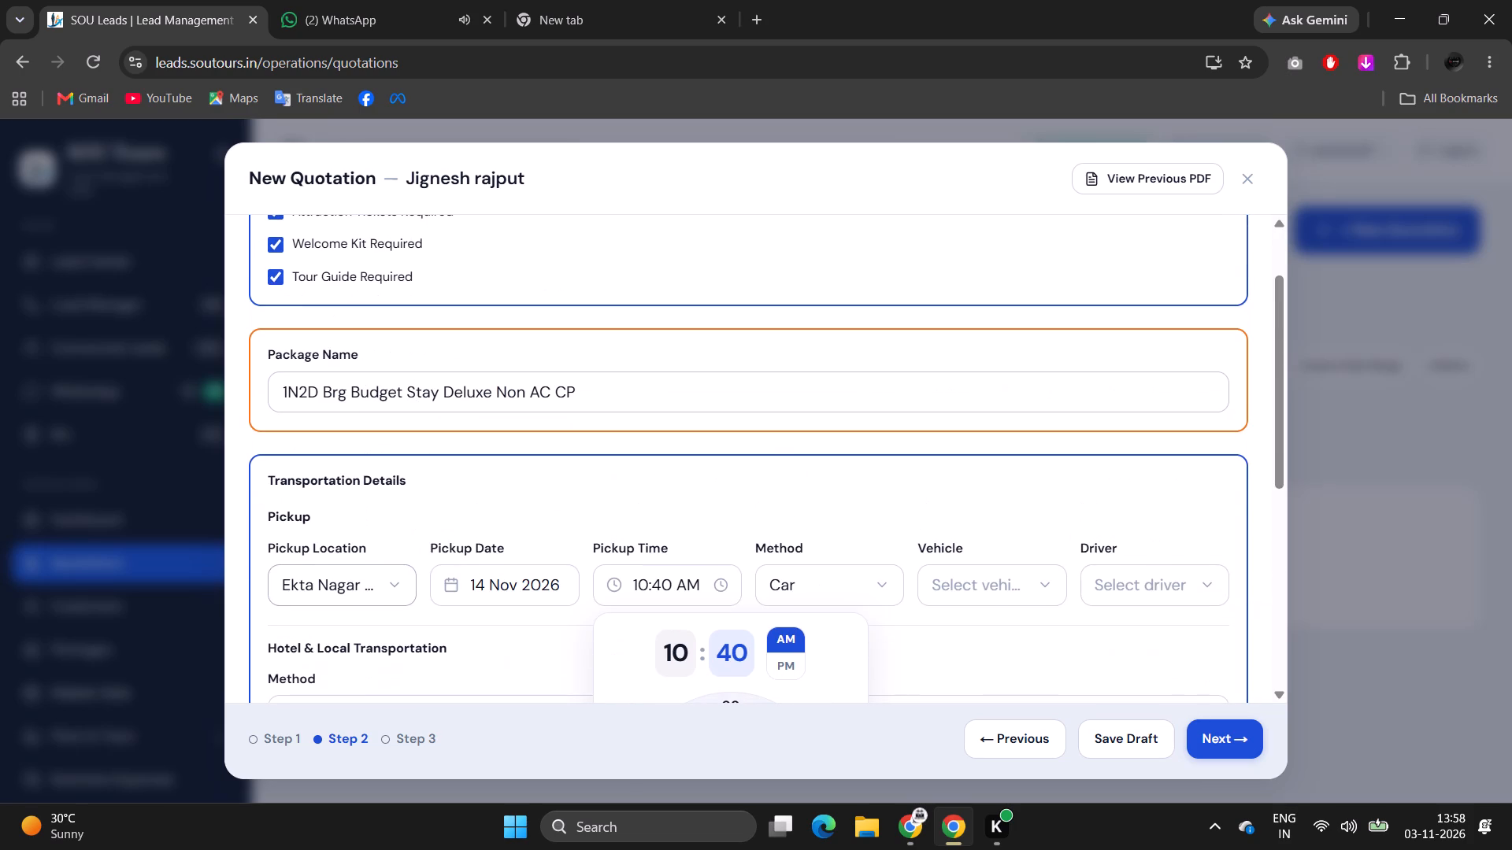
scroll(788, 409, "down", 2)
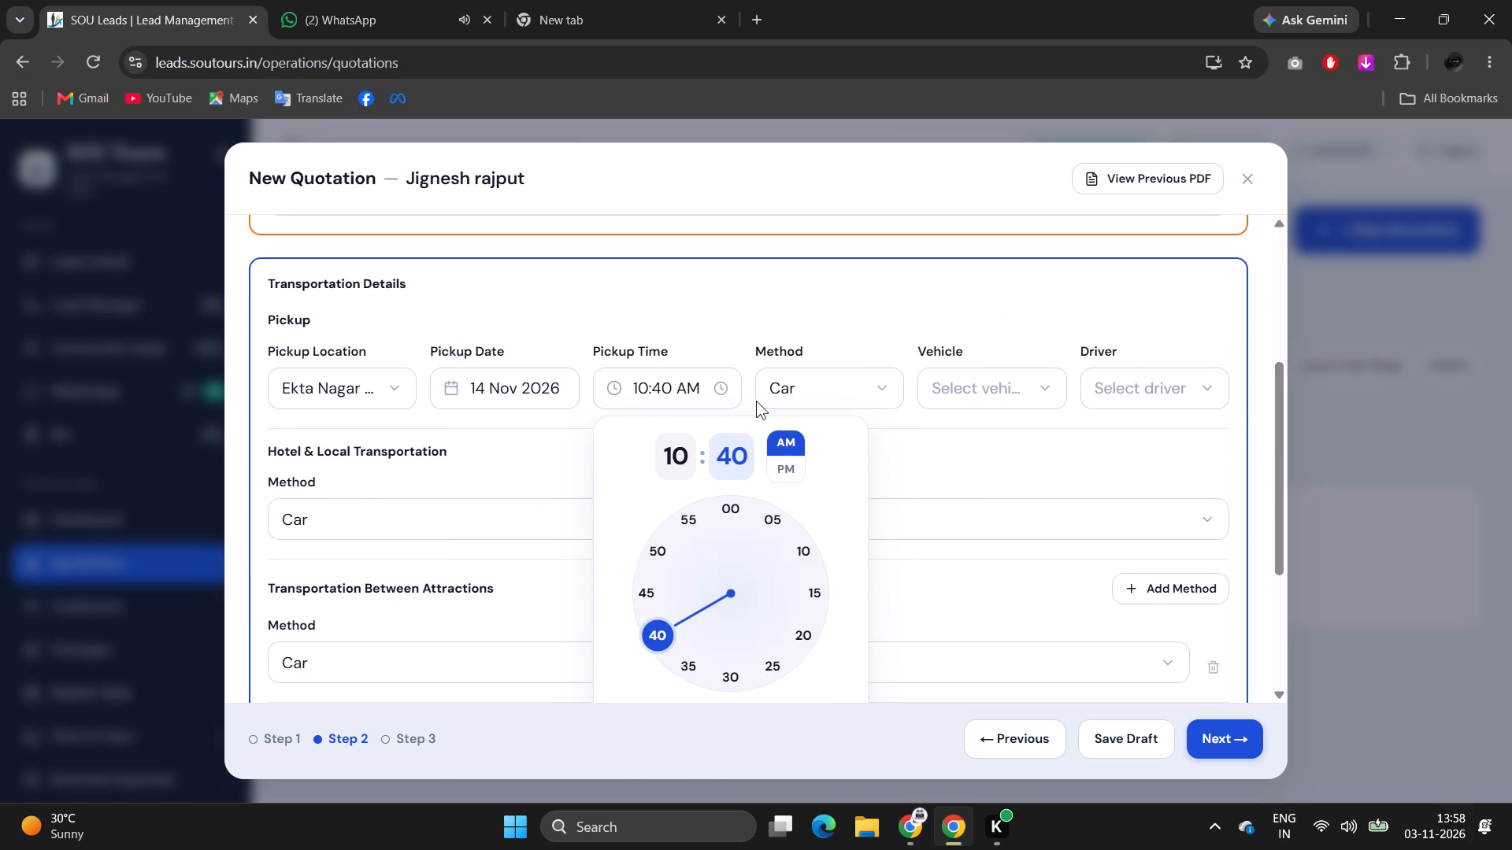
scroll(460, 443, "down", 4)
scroll(395, 522, "down", 2)
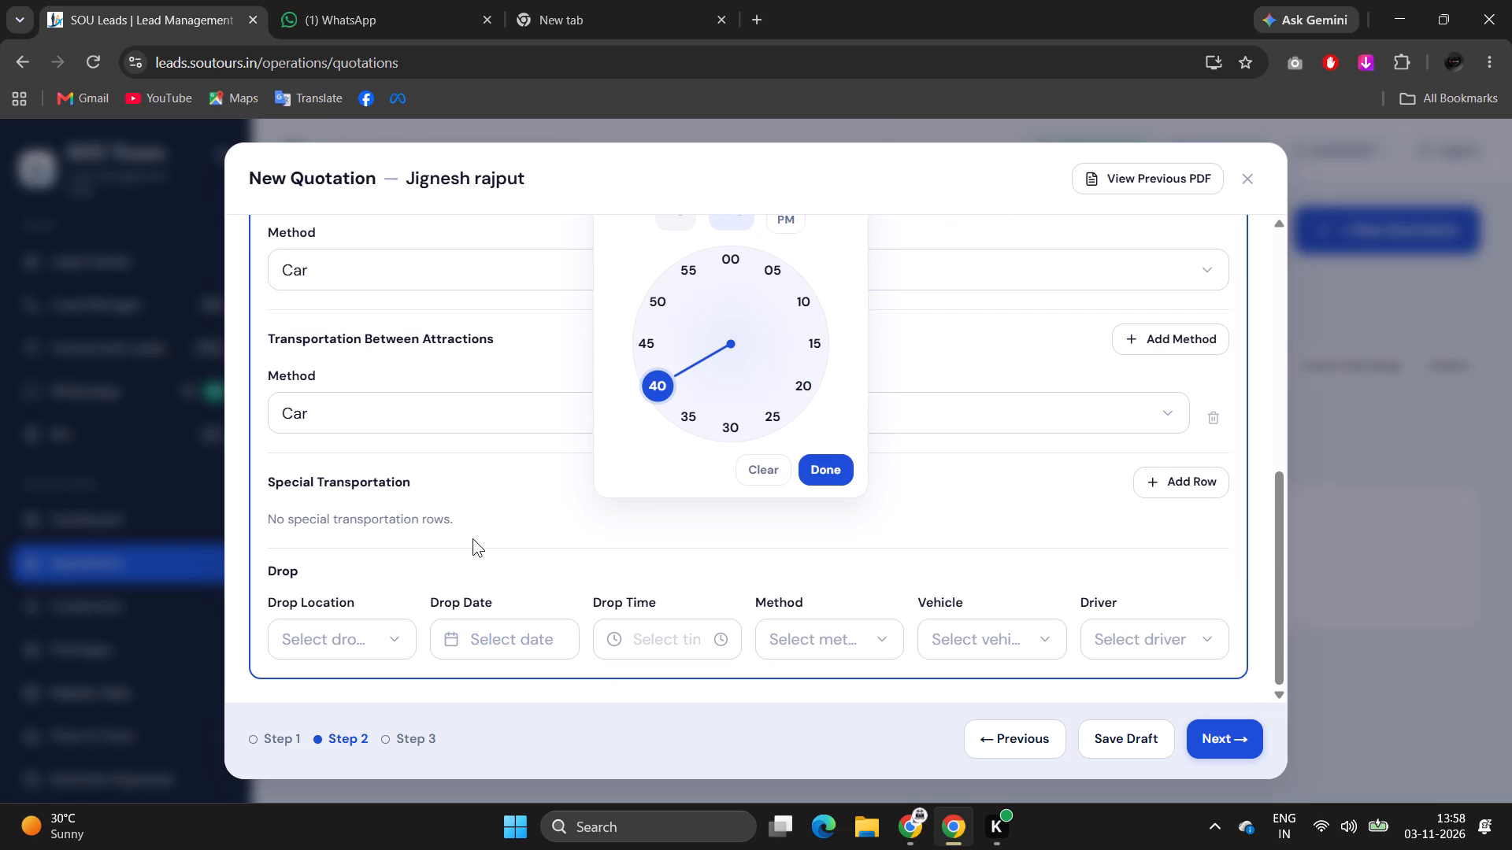
scroll(809, 586, "down", 3)
Advance the quotation to Step 3, which lists the package inclusions.
left_click(1232, 744)
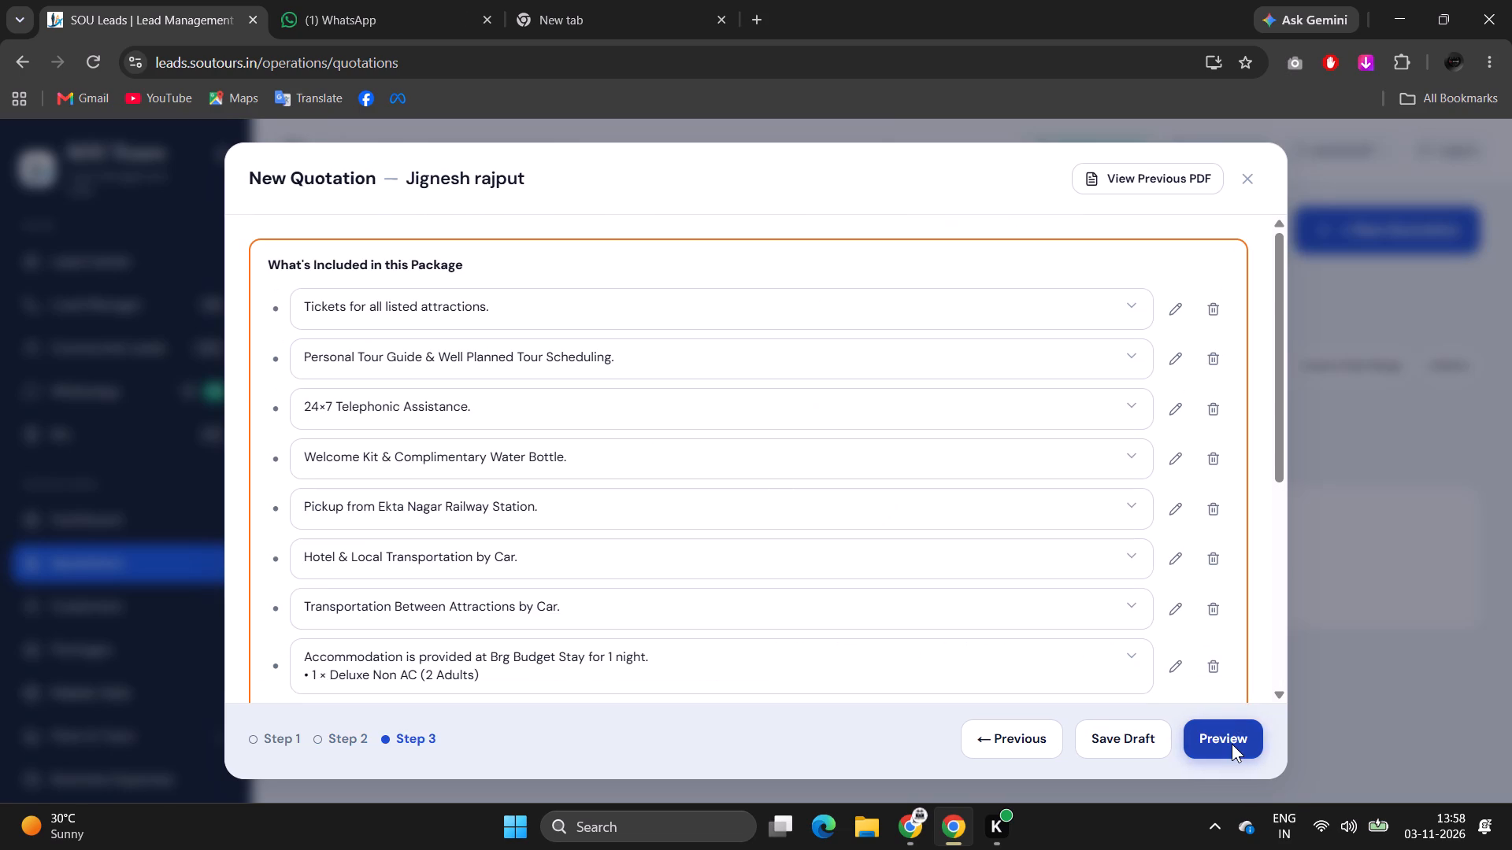
Delete the sentence "Transportation Between Attractions by Car." from the package inclusions.
scroll(699, 507, "up", 2)
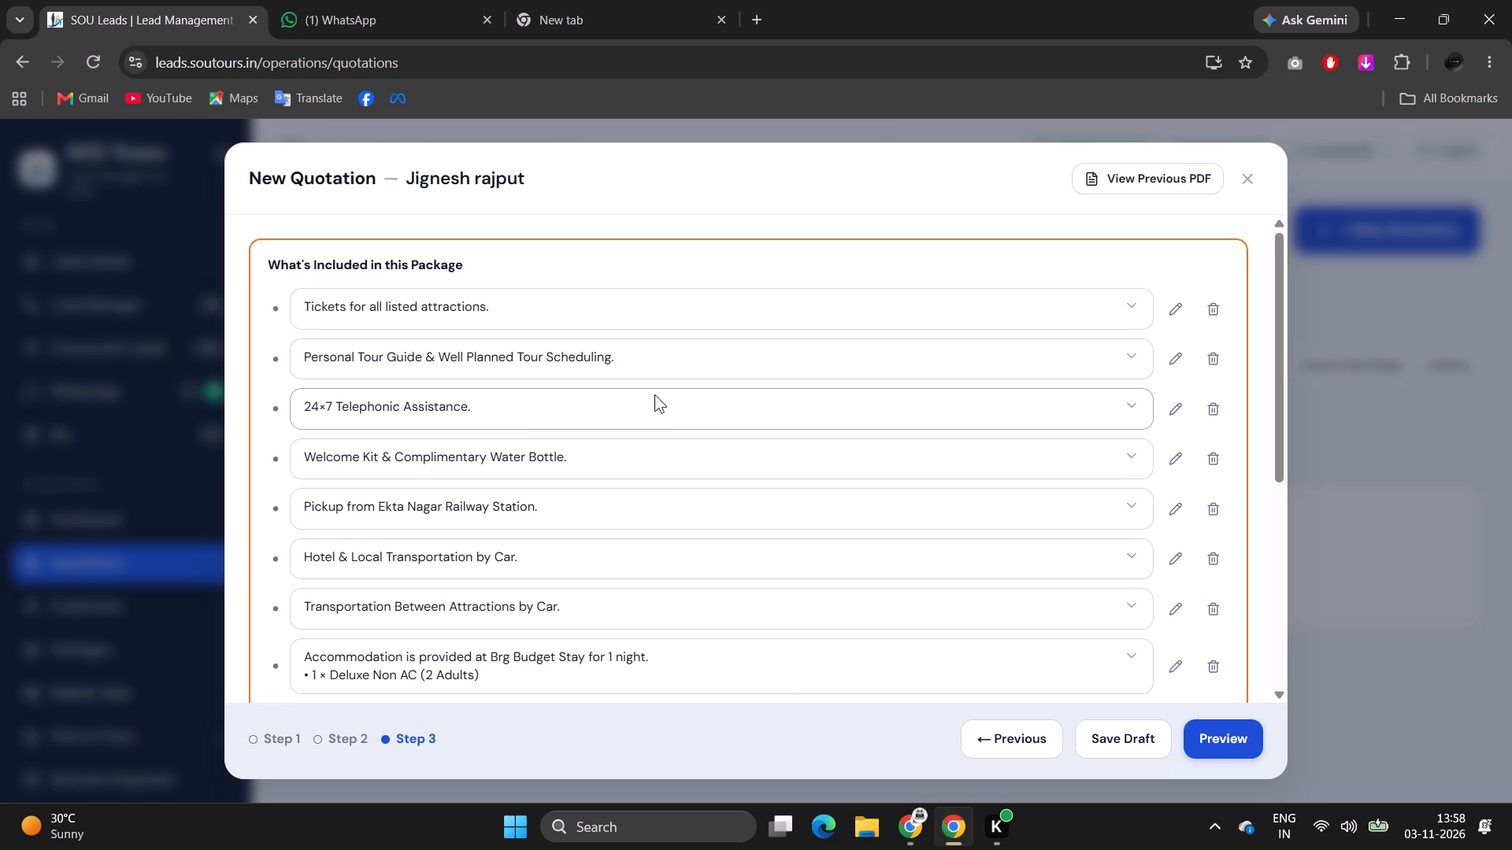
scroll(636, 450, "down", 1)
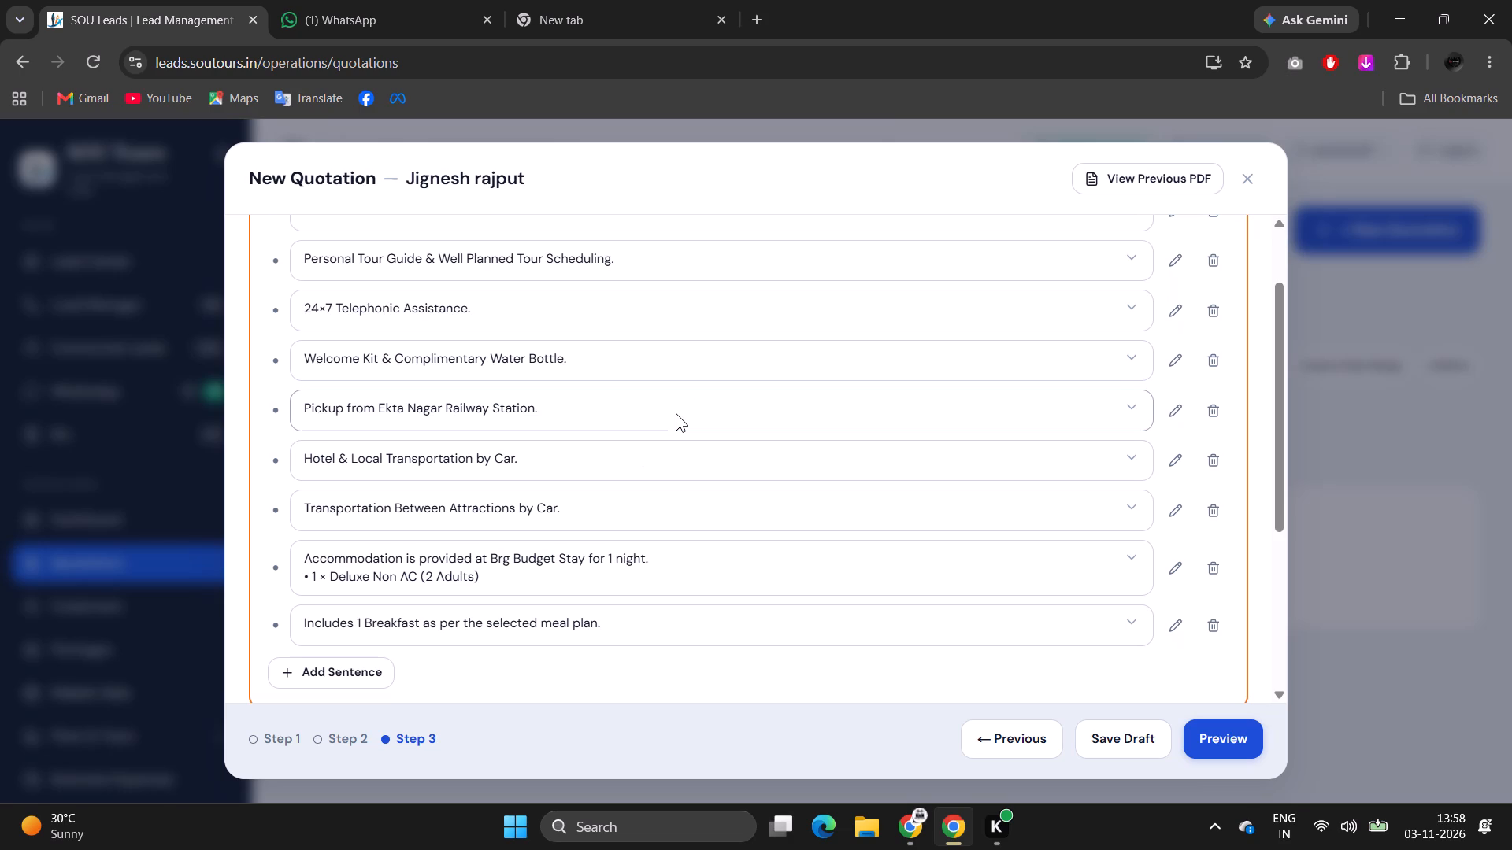
scroll(676, 413, "down", 1)
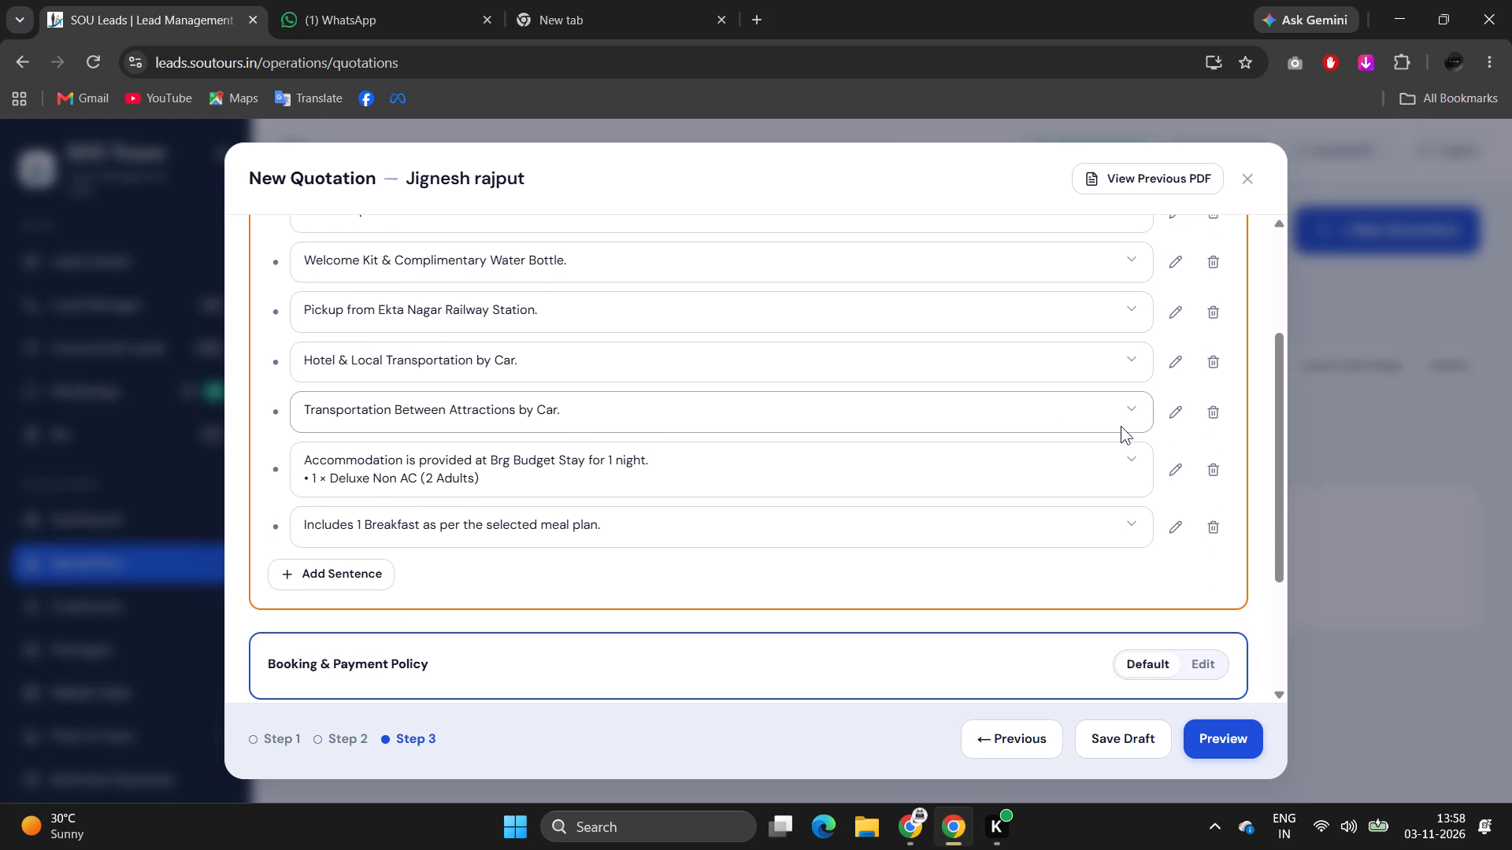
left_click(1133, 407)
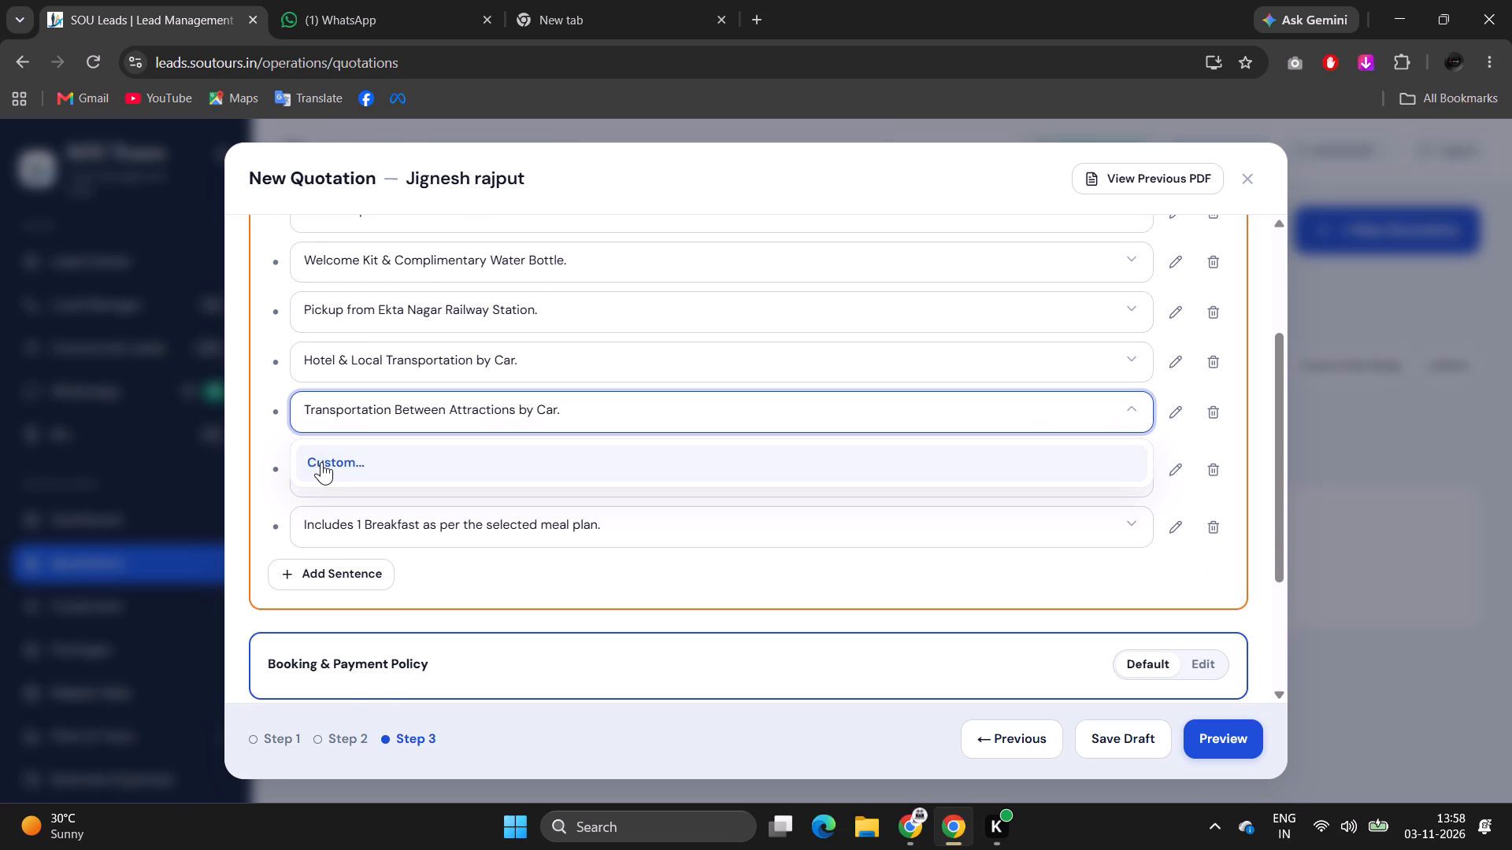
left_click(320, 462)
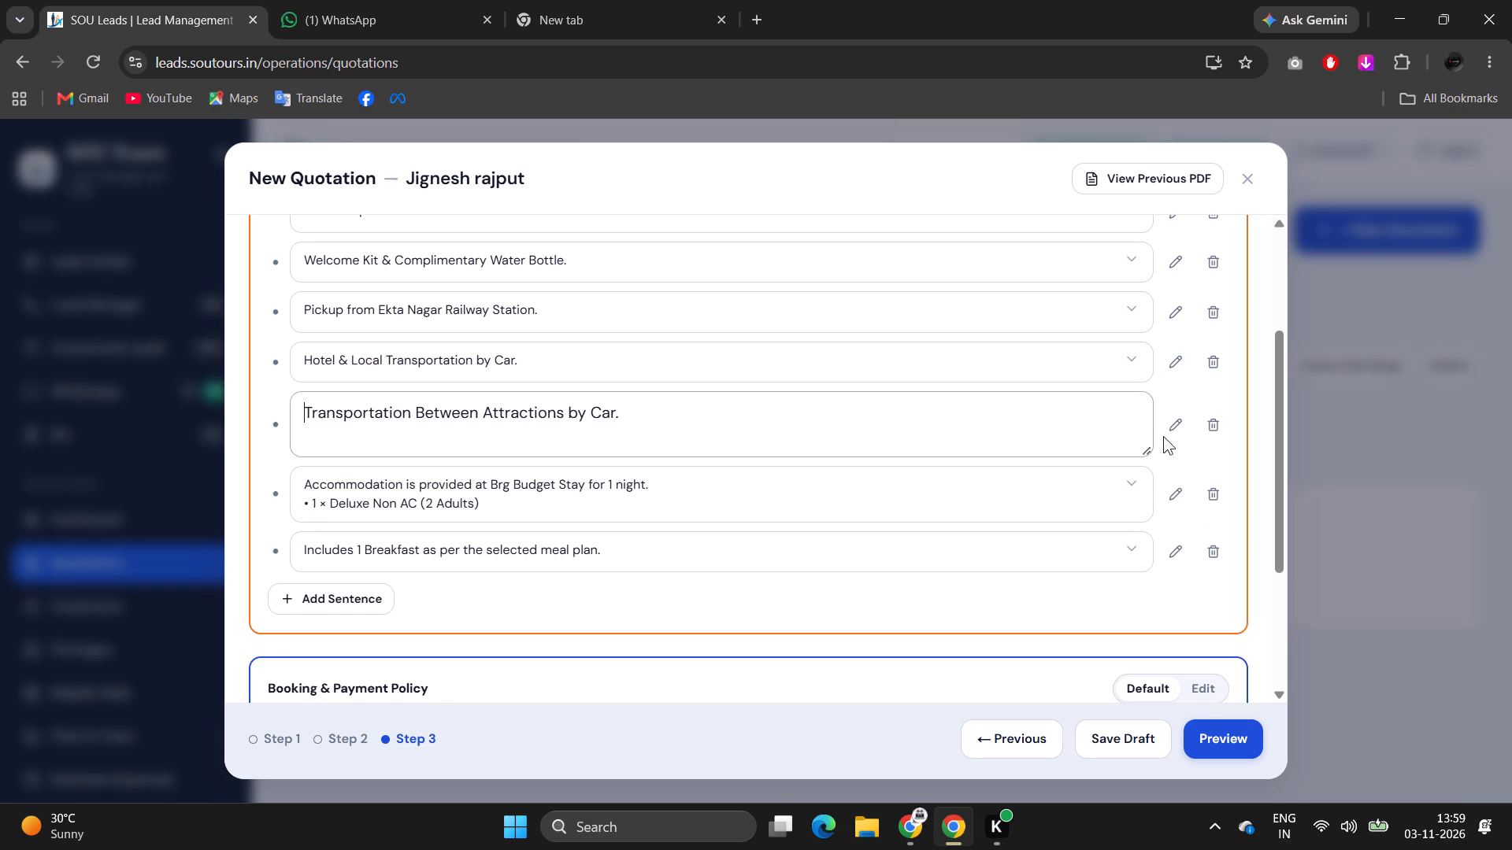
left_click(1210, 428)
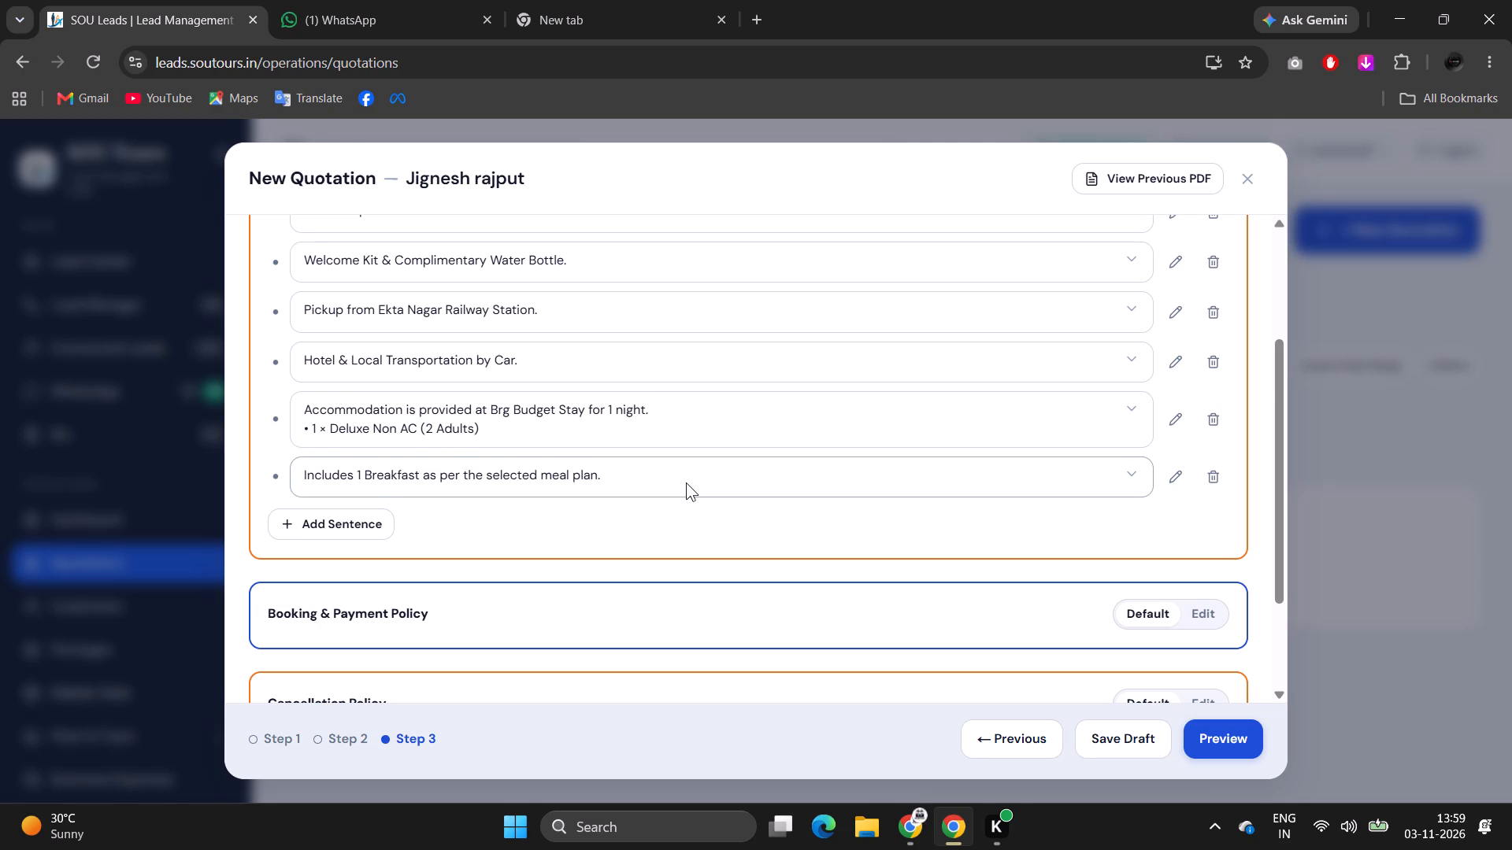
Review the remaining package inclusions and the booking, cancellation and instructions sections.
scroll(686, 482, "down", 1)
scroll(686, 482, "up", 3)
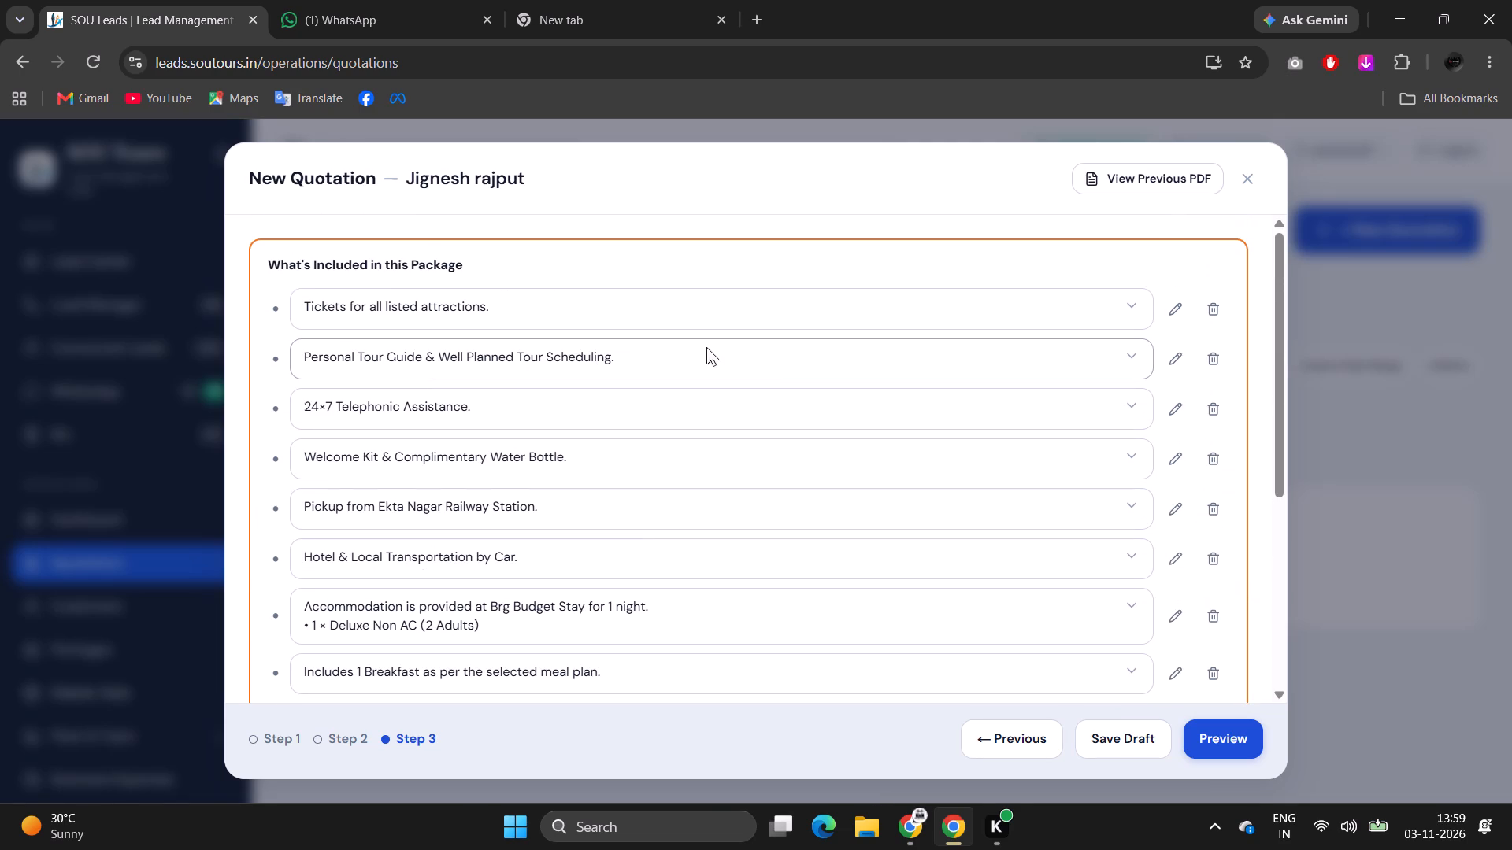
scroll(754, 434, "down", 4)
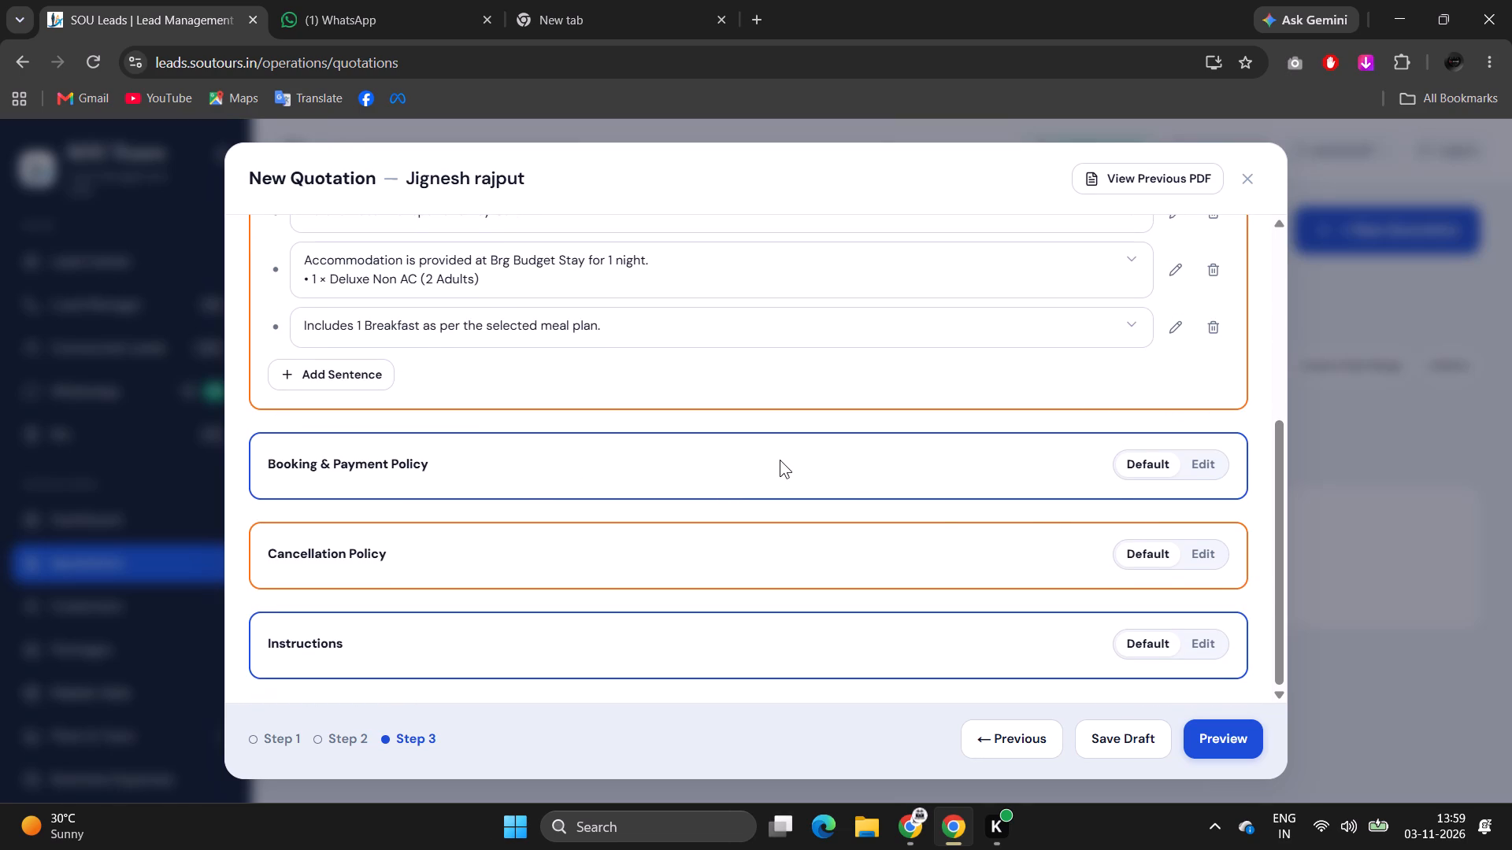
scroll(839, 470, "down", 1)
scroll(461, 545, "down", 1)
scroll(771, 556, "down", 1)
scroll(372, 658, "down", 2)
Preview the quotation and review its guest details, package costs, inclusions, instructions, payment details and cancellation policy.
left_click_drag(1210, 736, 1219, 738)
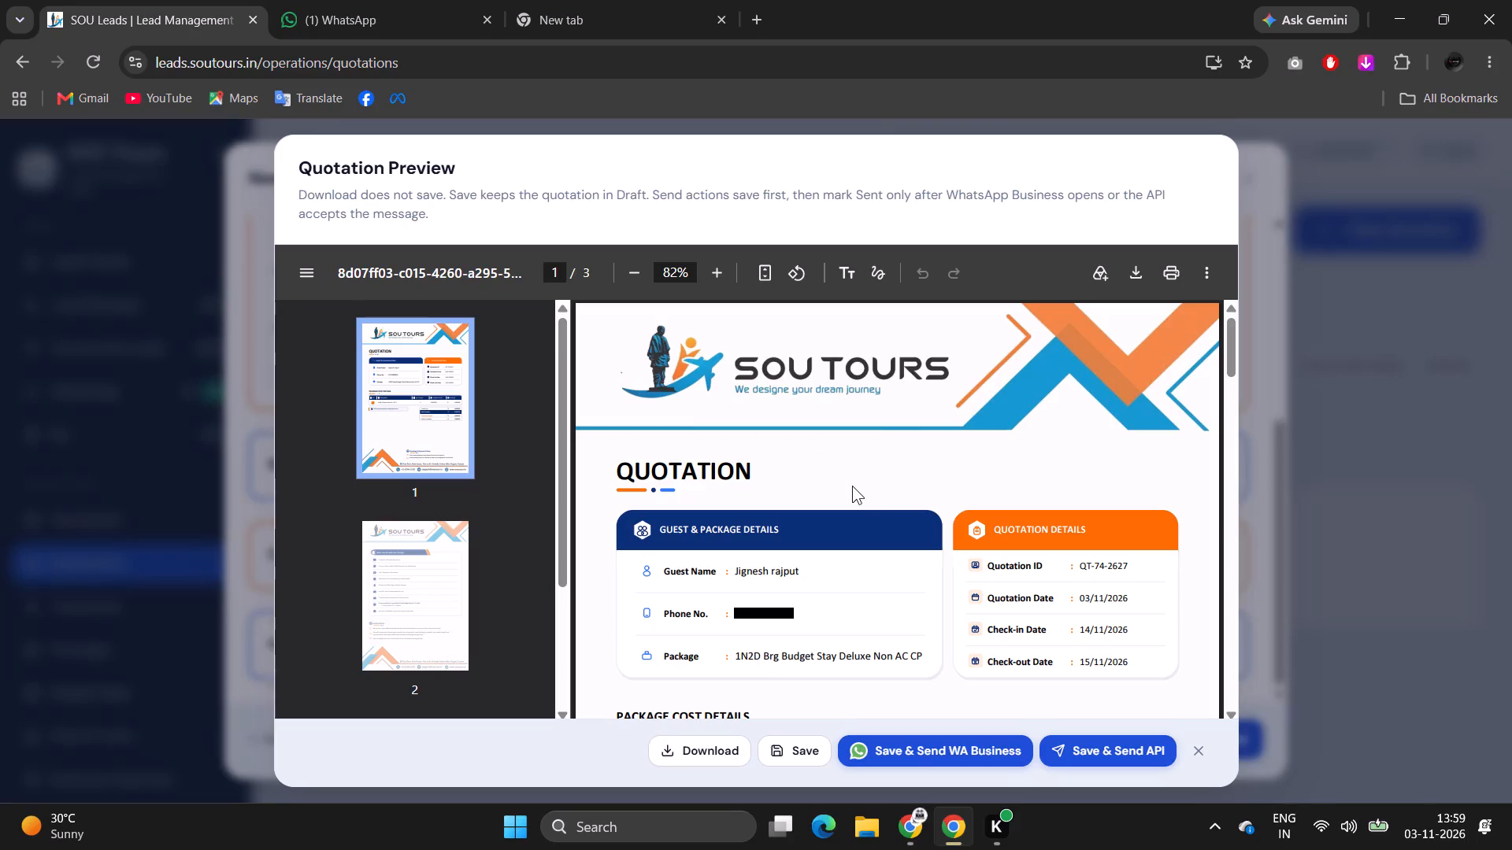
left_click(800, 577)
scroll(800, 577, "down", 1)
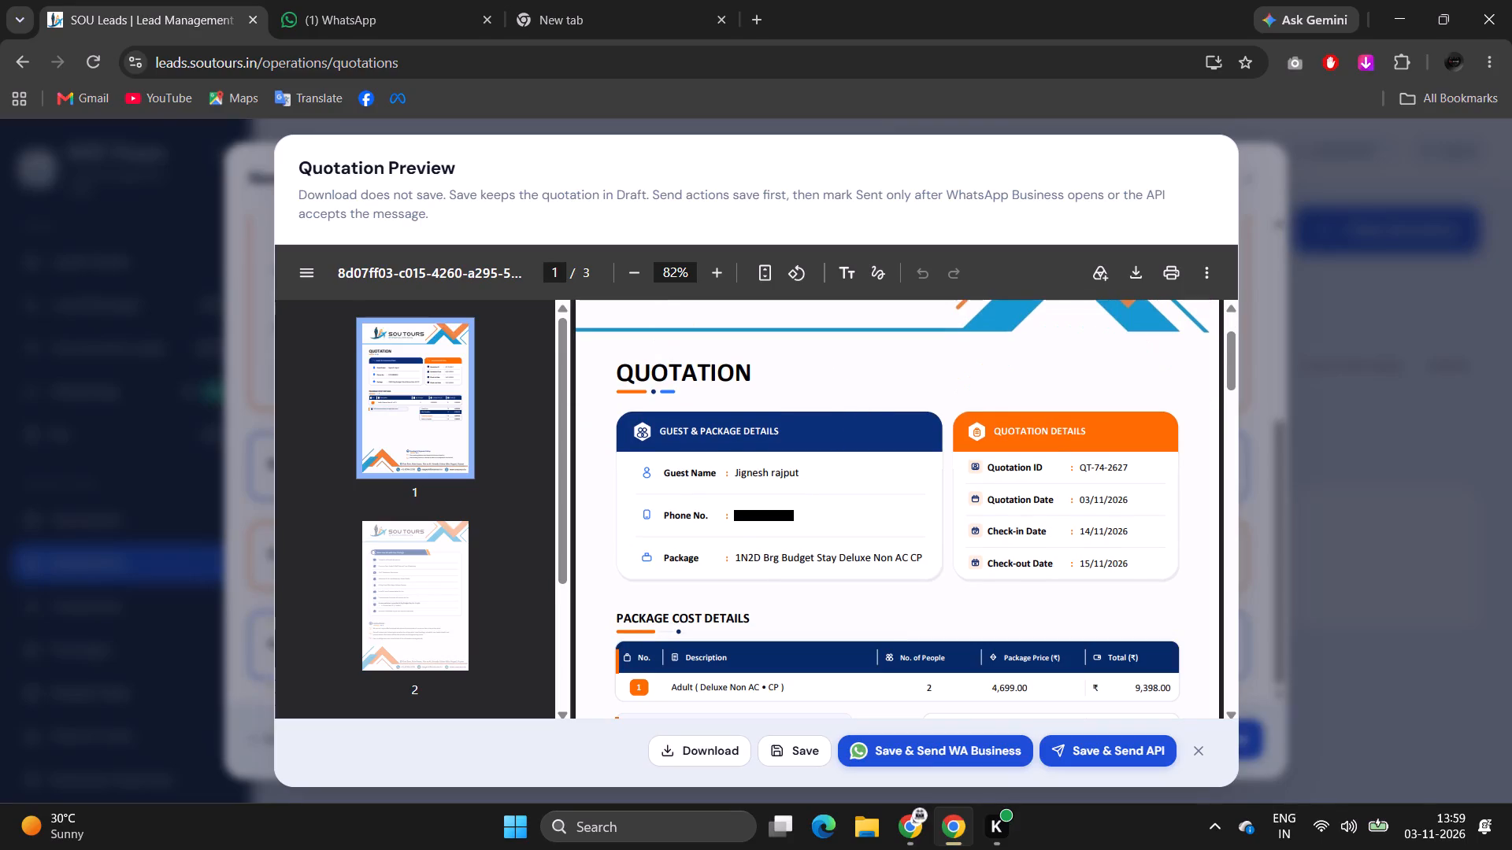
scroll(951, 569, "down", 2)
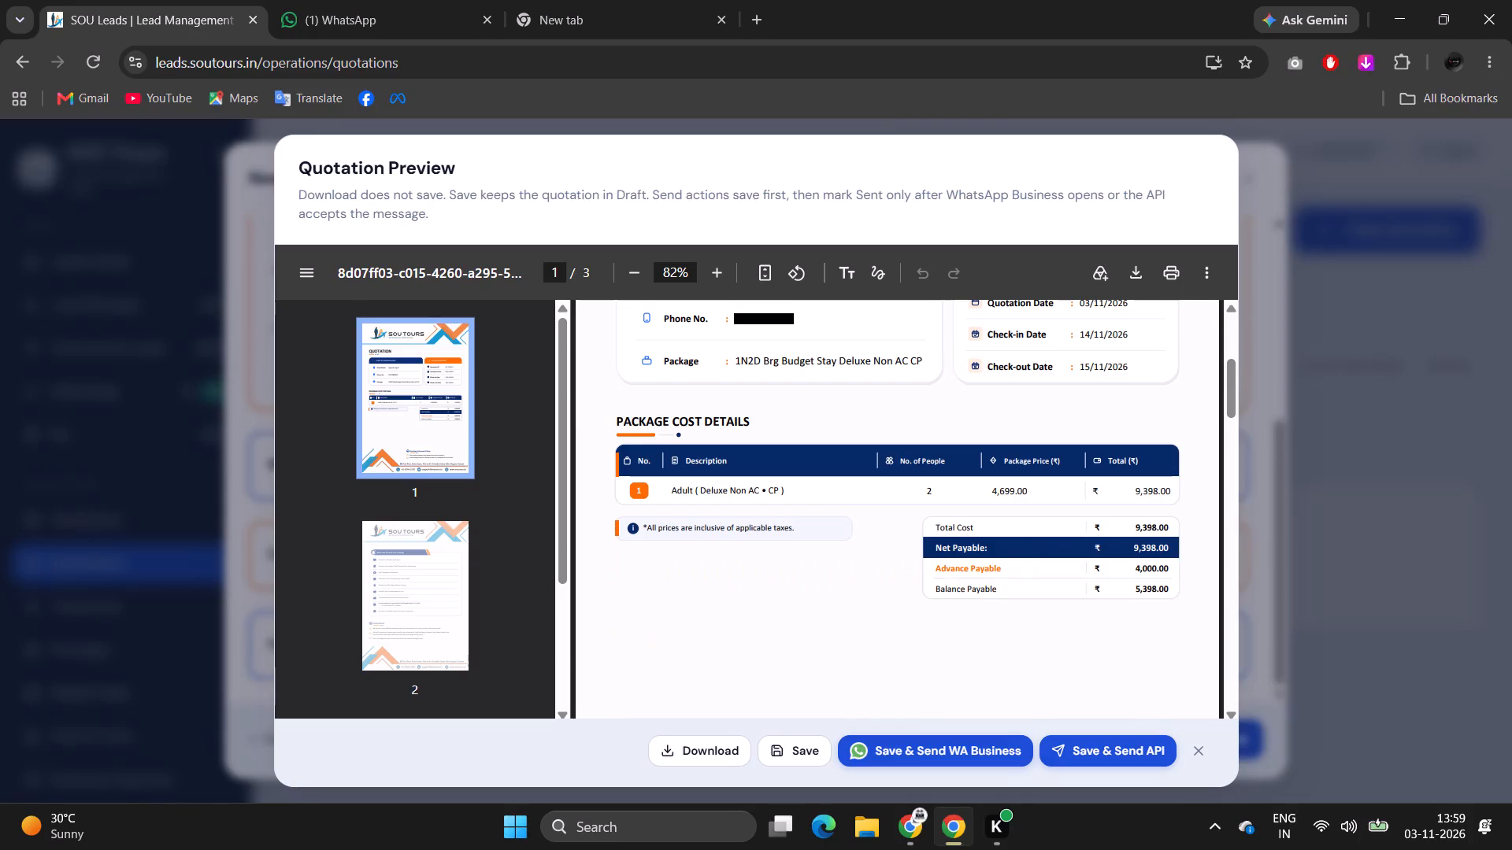
scroll(822, 599, "down", 2)
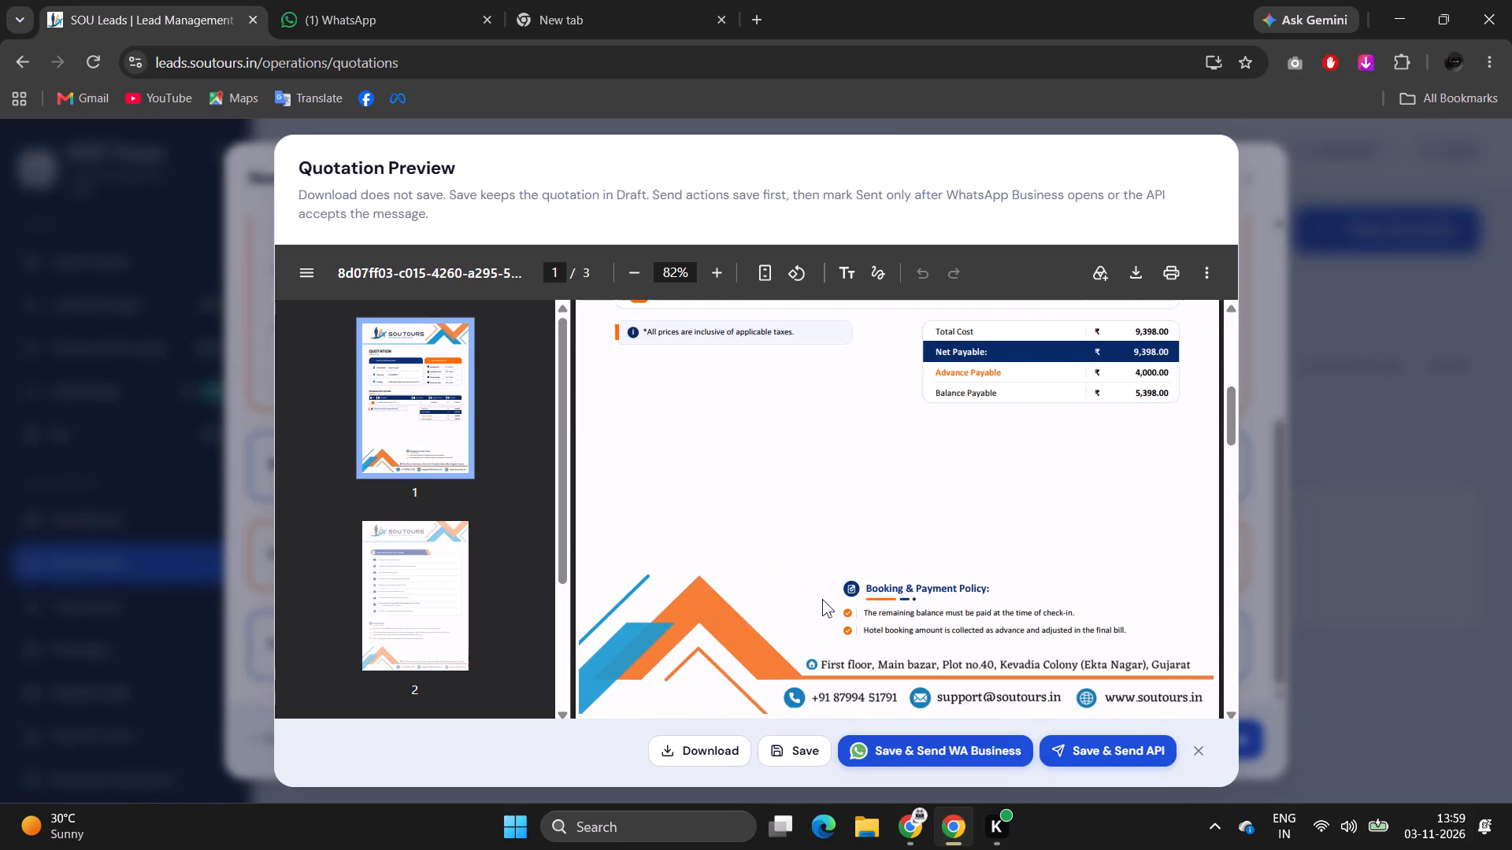
scroll(876, 479, "up", 1)
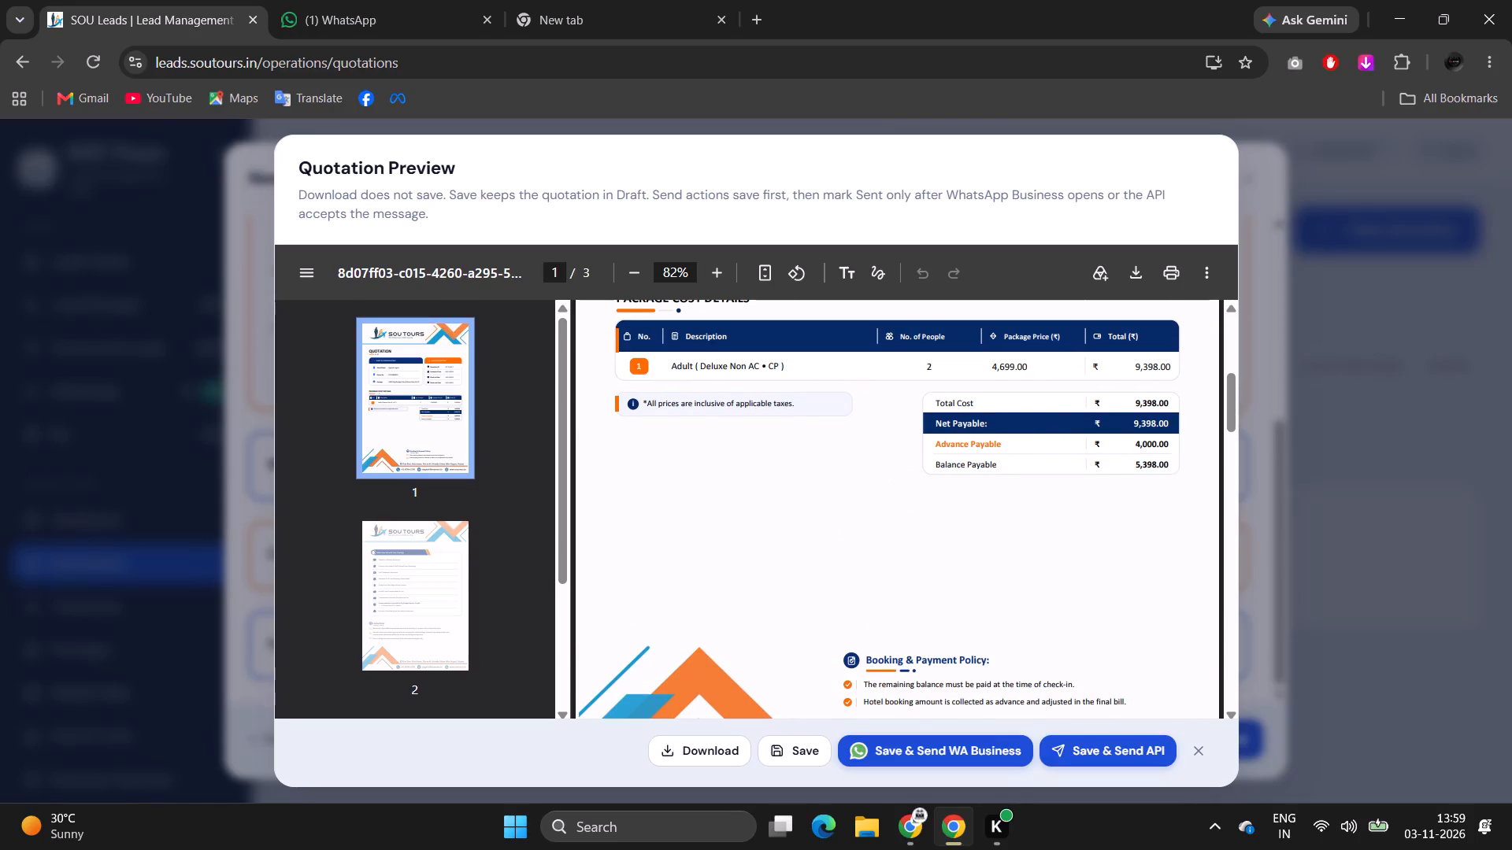
scroll(973, 536, "down", 3)
scroll(841, 565, "down", 2)
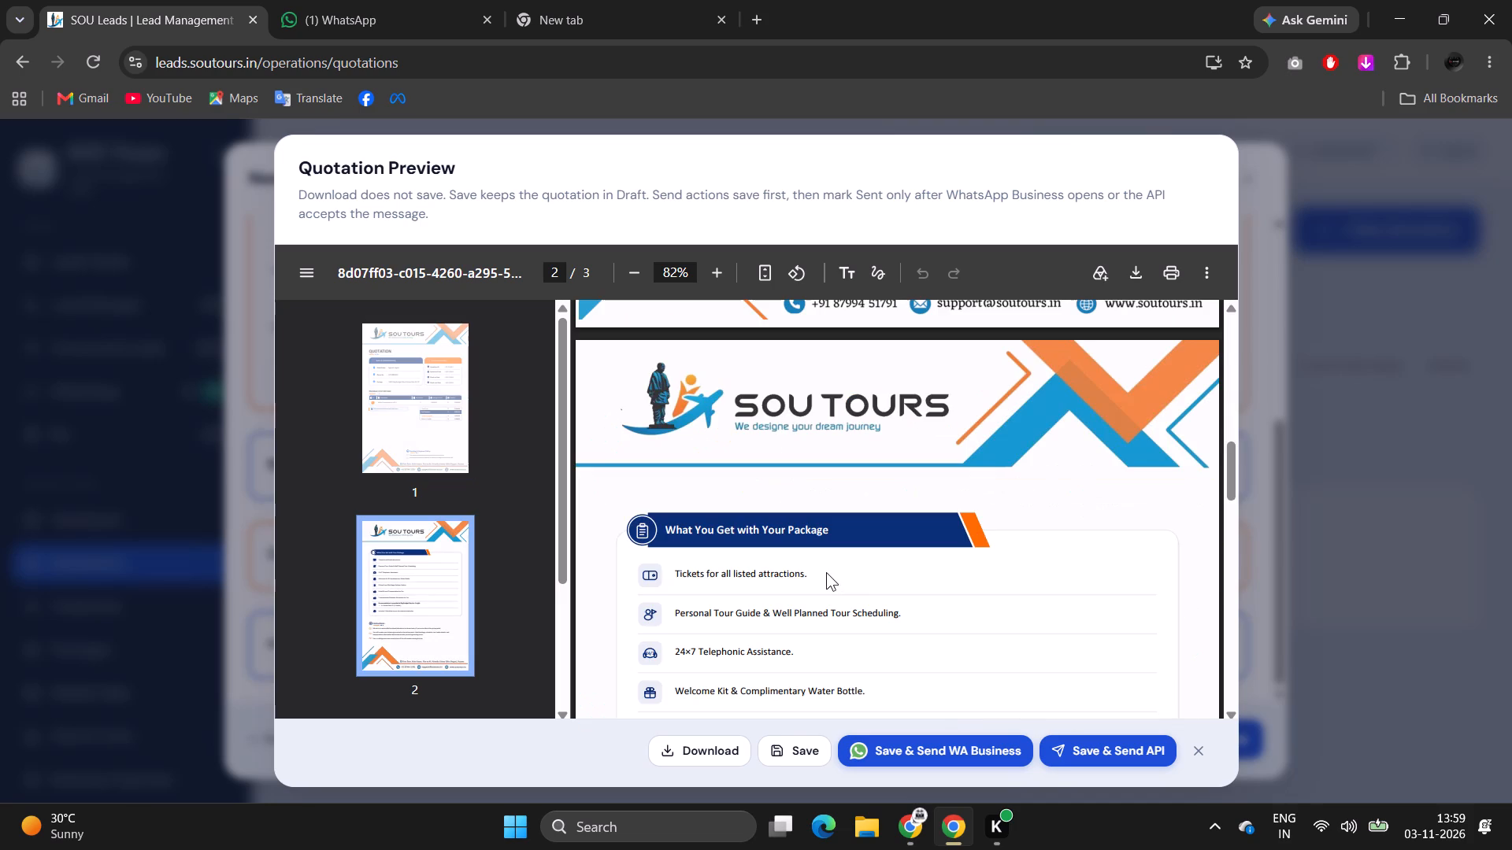
scroll(826, 572, "down", 7)
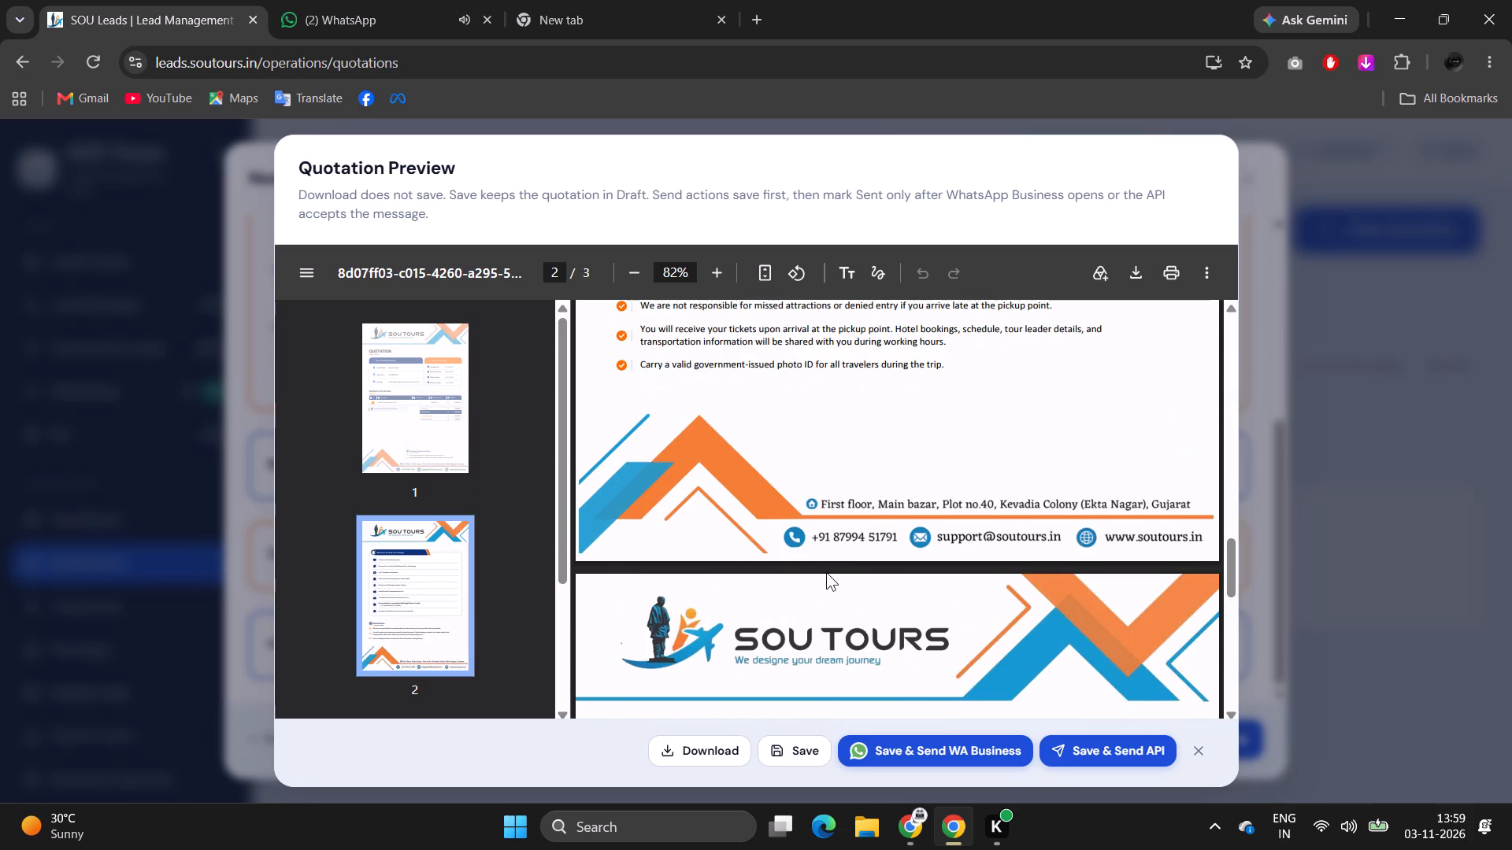
scroll(826, 572, "down", 4)
scroll(826, 572, "up", 4)
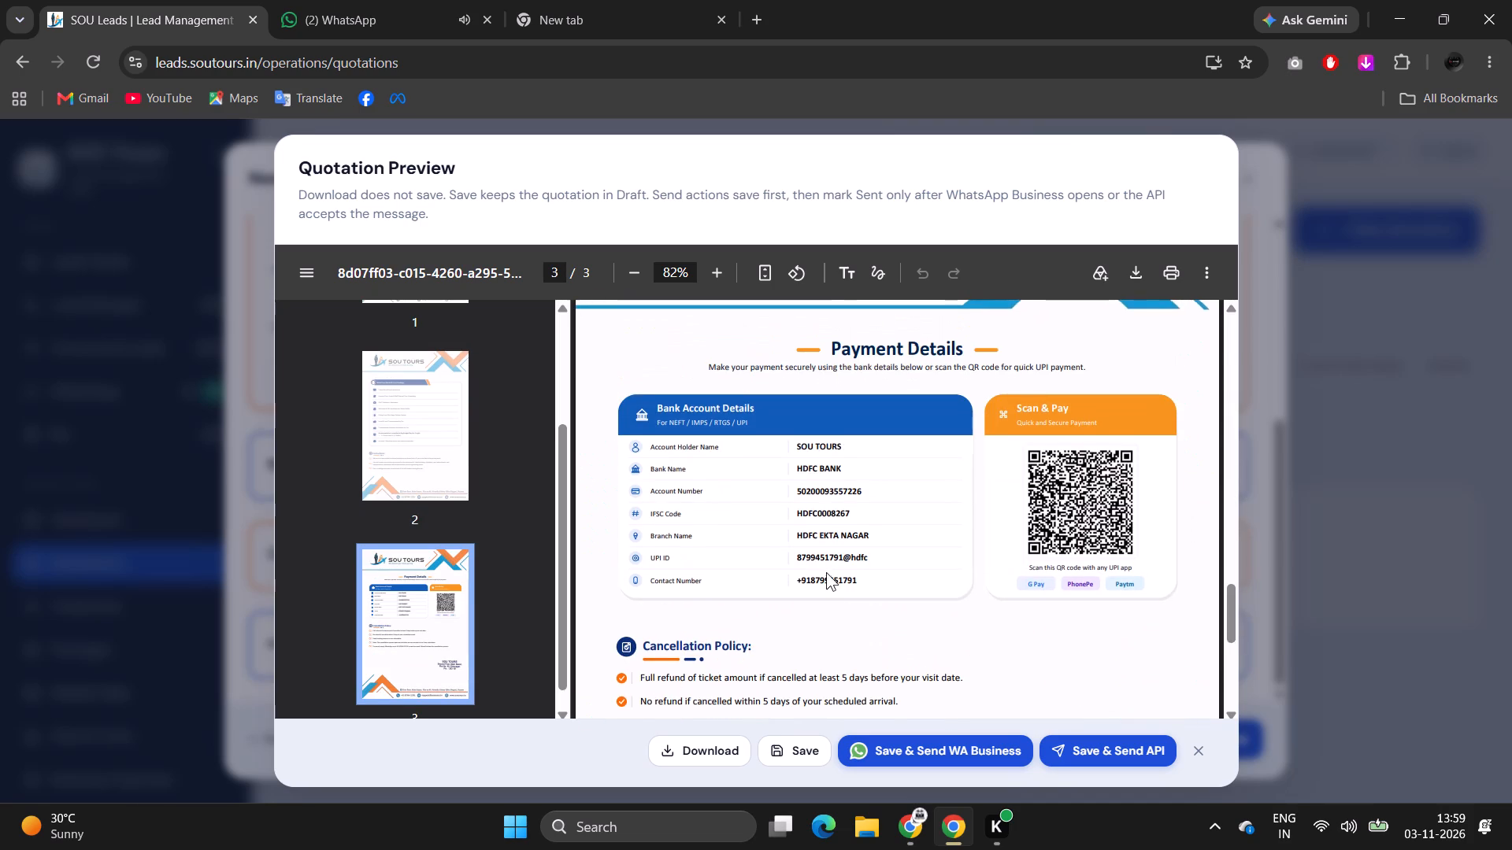
scroll(826, 572, "up", 4)
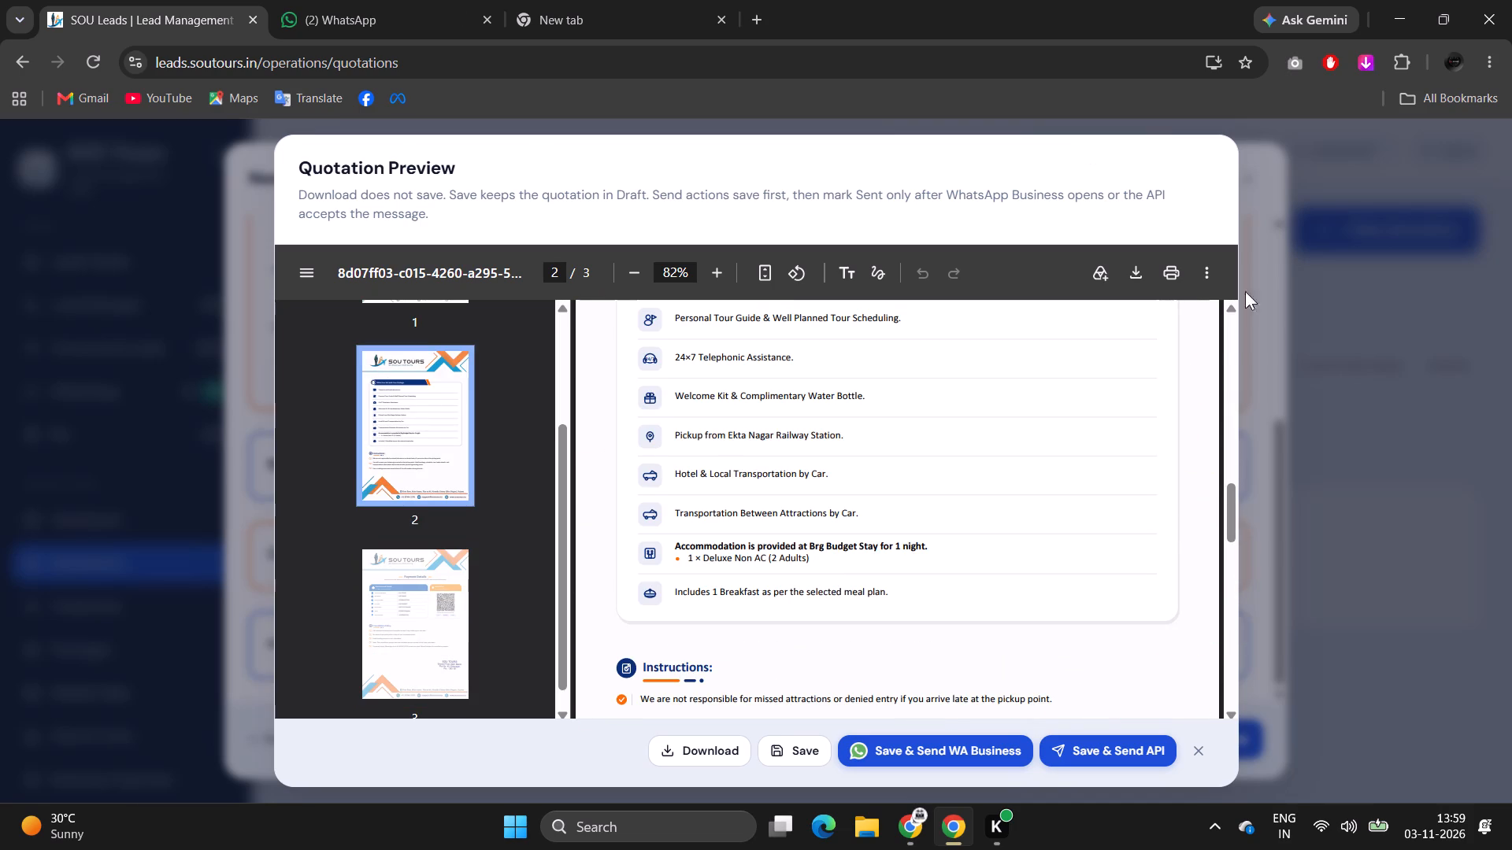
left_click(1354, 447)
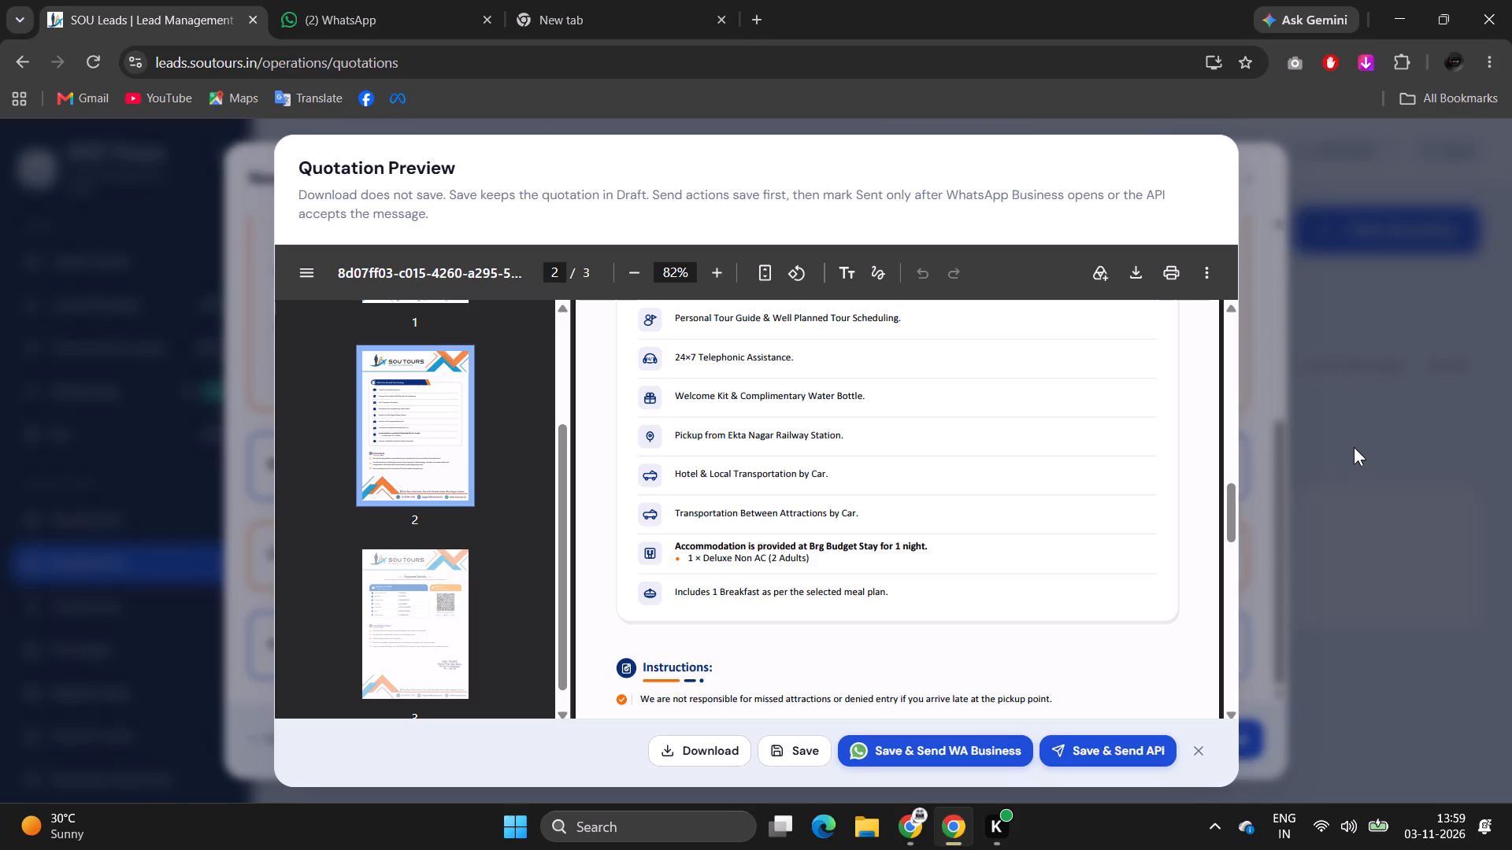
left_click(1193, 750)
Return the quotation form to Step 1, which holds the guest, package and cost details.
scroll(444, 521, "up", 2)
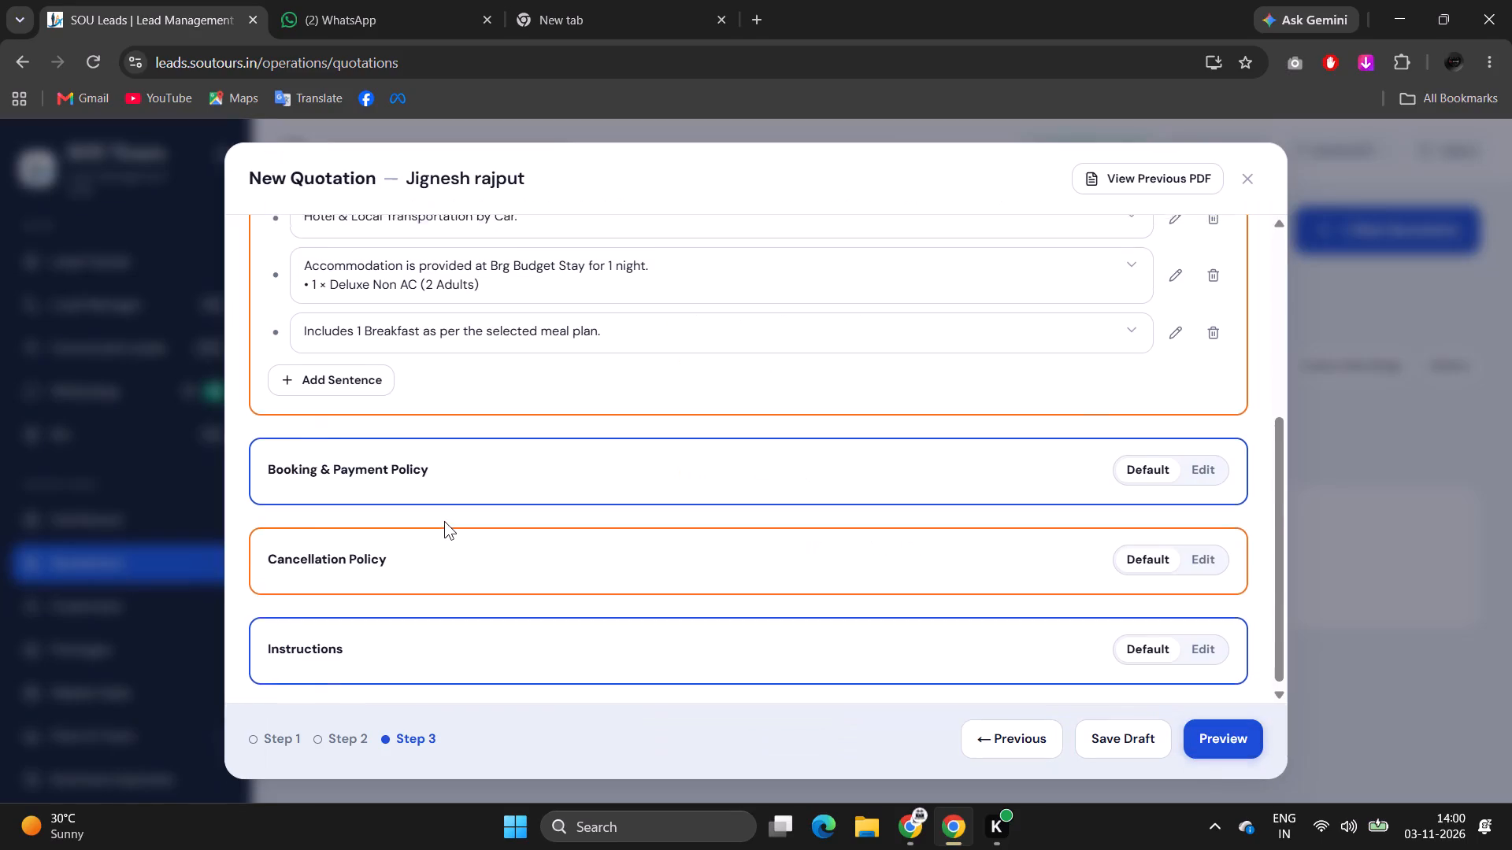
scroll(444, 521, "up", 13)
left_click(269, 734)
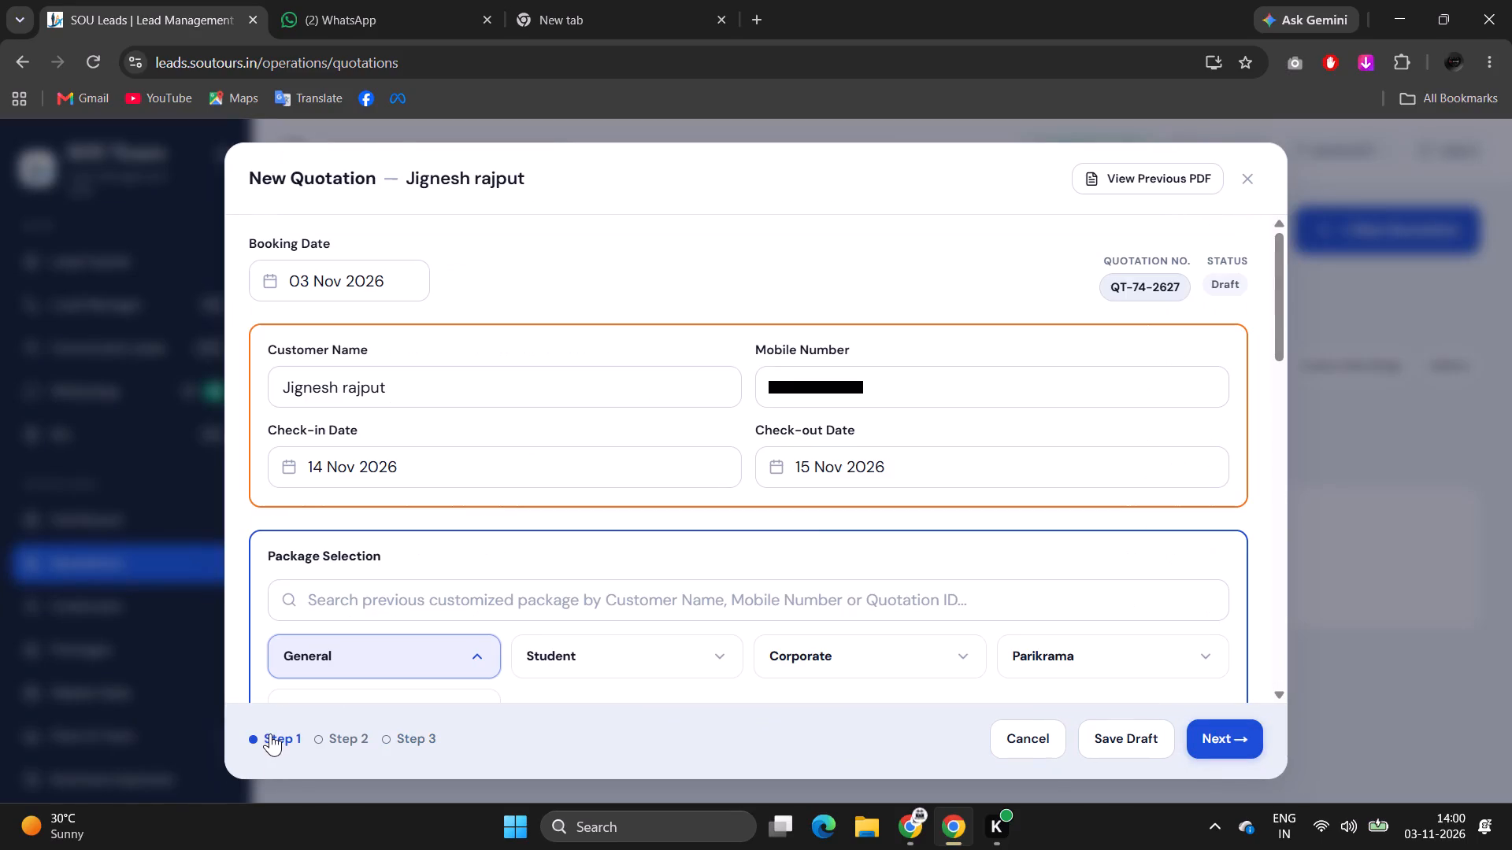
scroll(1060, 534, "up", 3)
scroll(1061, 533, "down", 4)
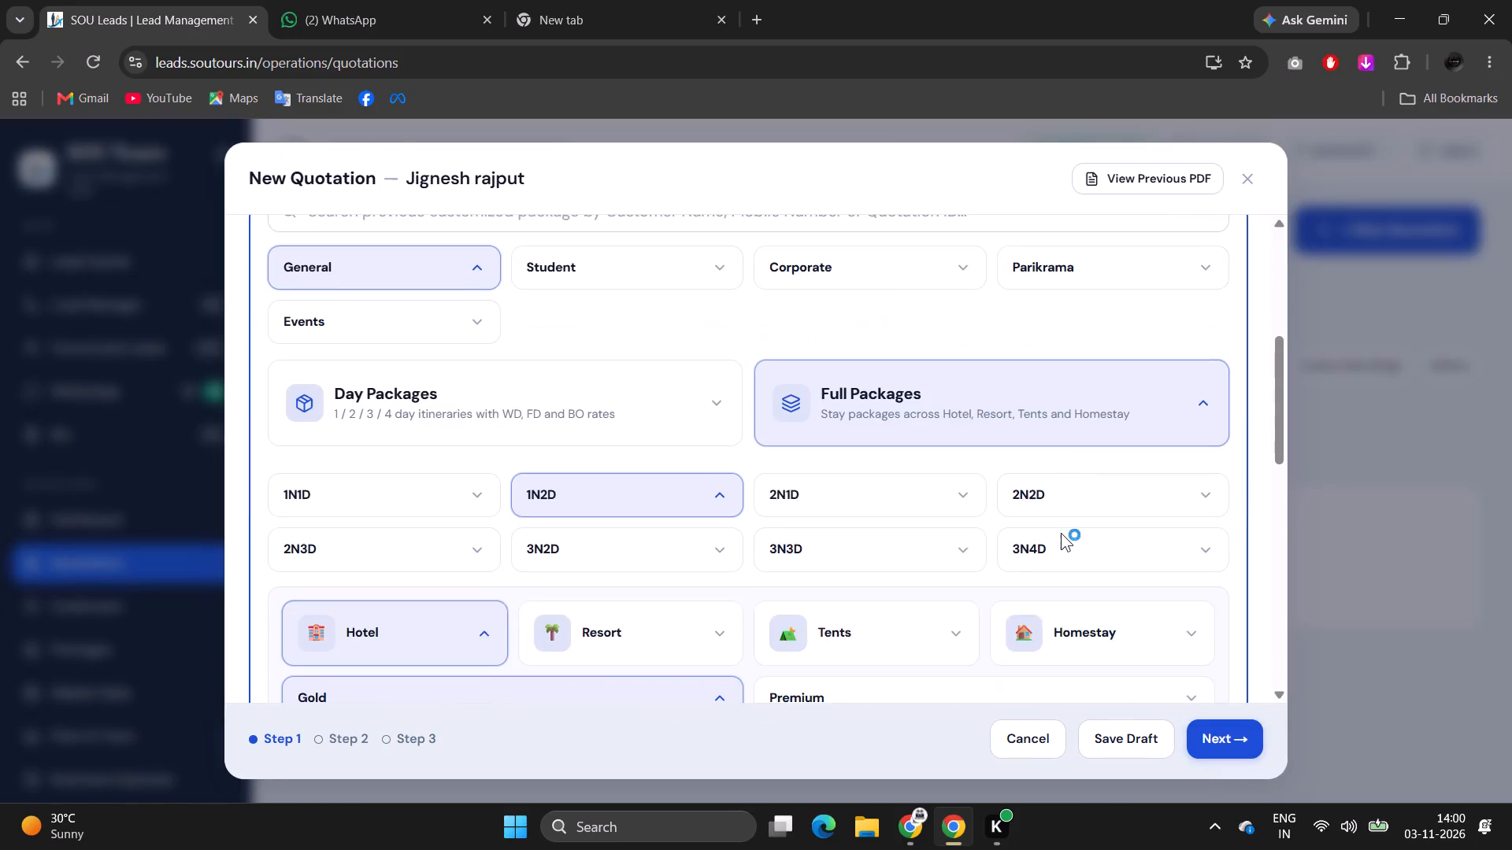
scroll(1061, 533, "down", 3)
scroll(1061, 533, "up", 17)
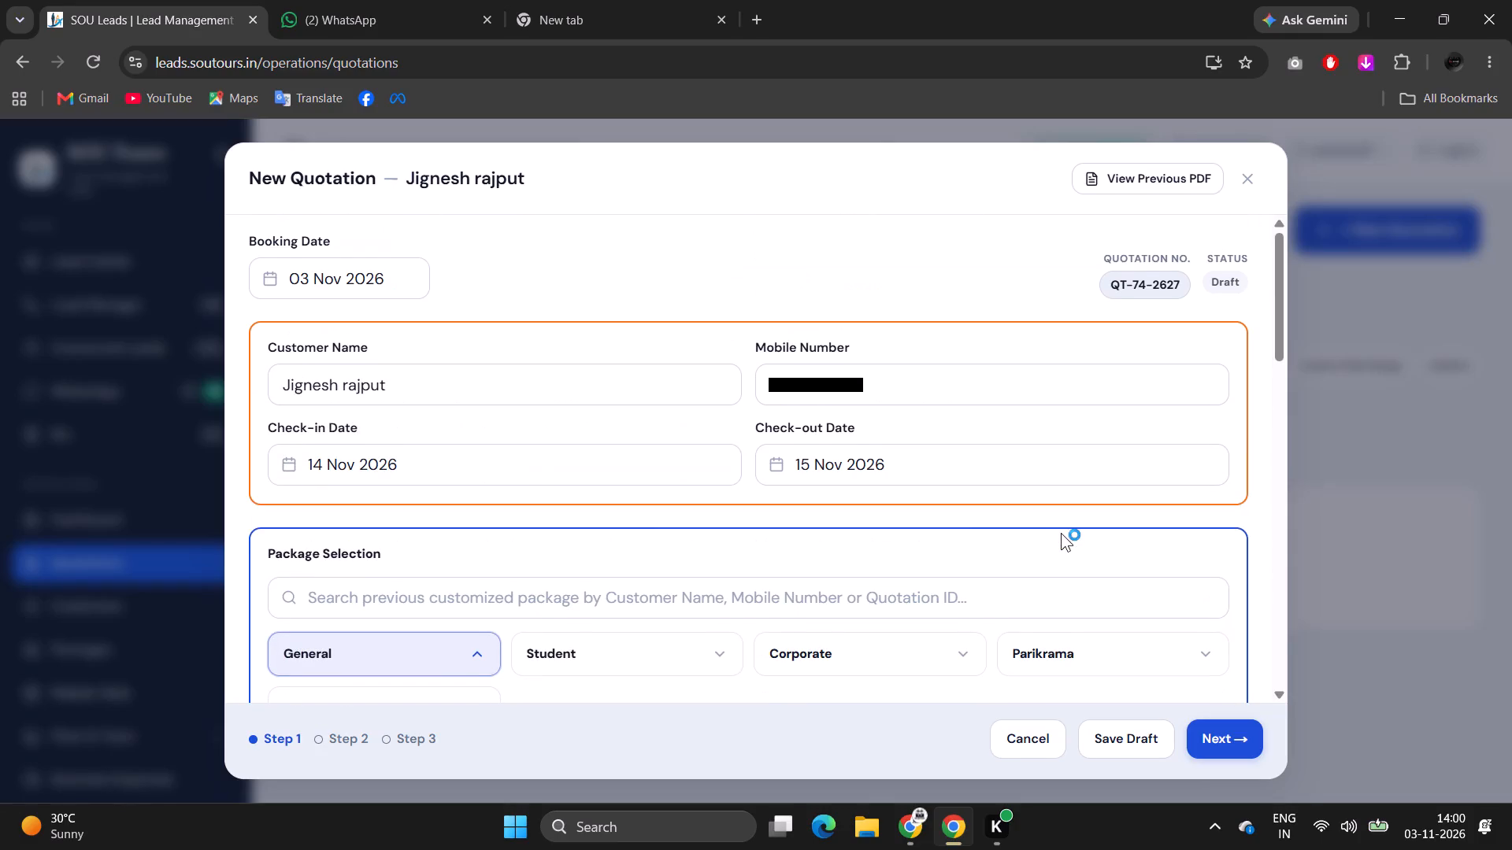
scroll(1061, 533, "up", 1)
left_click(261, 748)
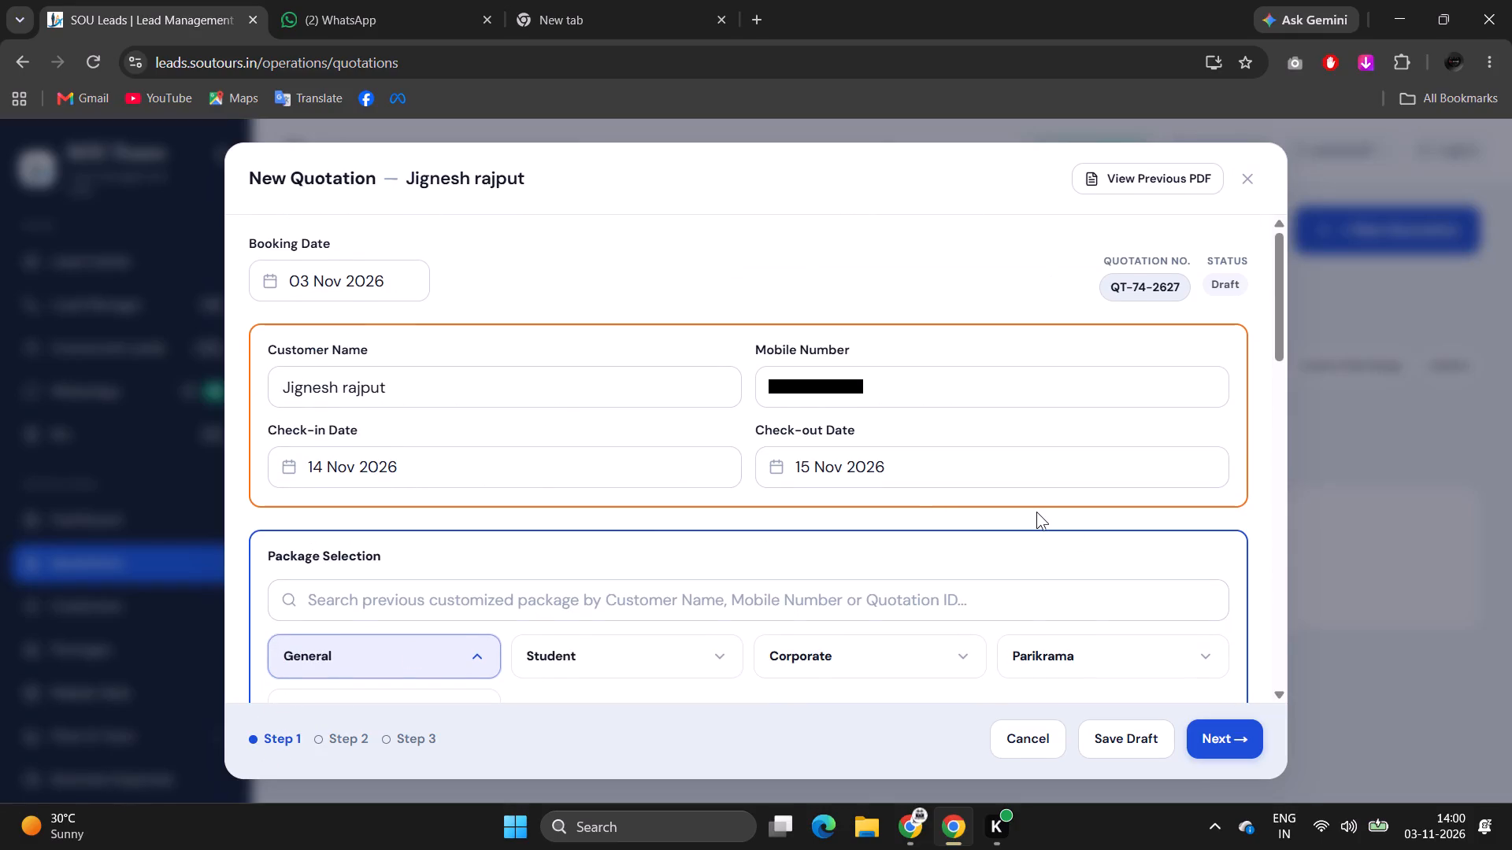
Reduce the Advance Payable amount to 00 in the Package Cost Details.
scroll(1036, 512, "down", 12)
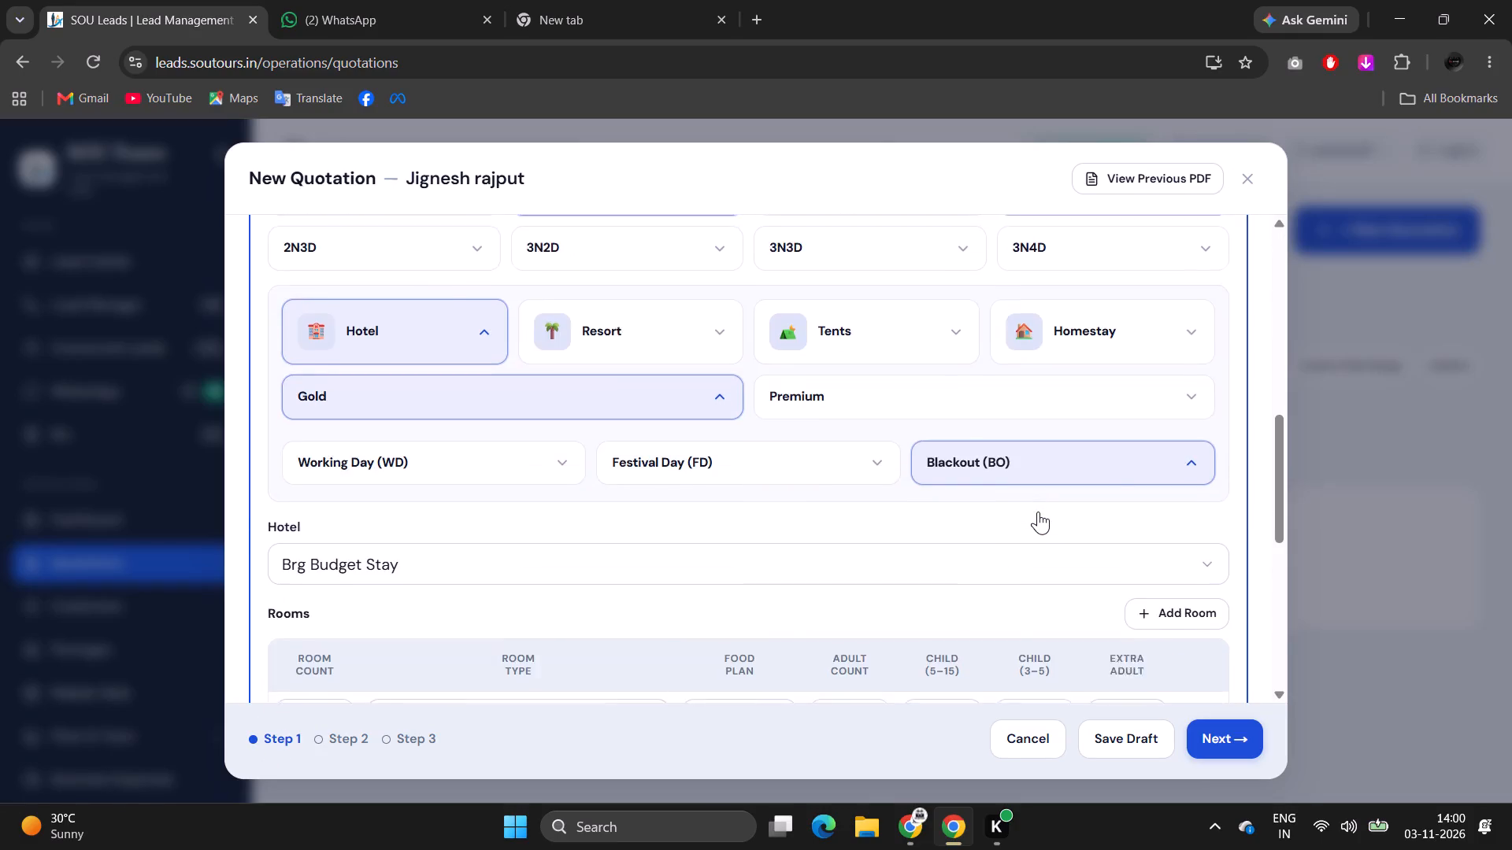
scroll(1036, 512, "down", 5)
left_click(1186, 583)
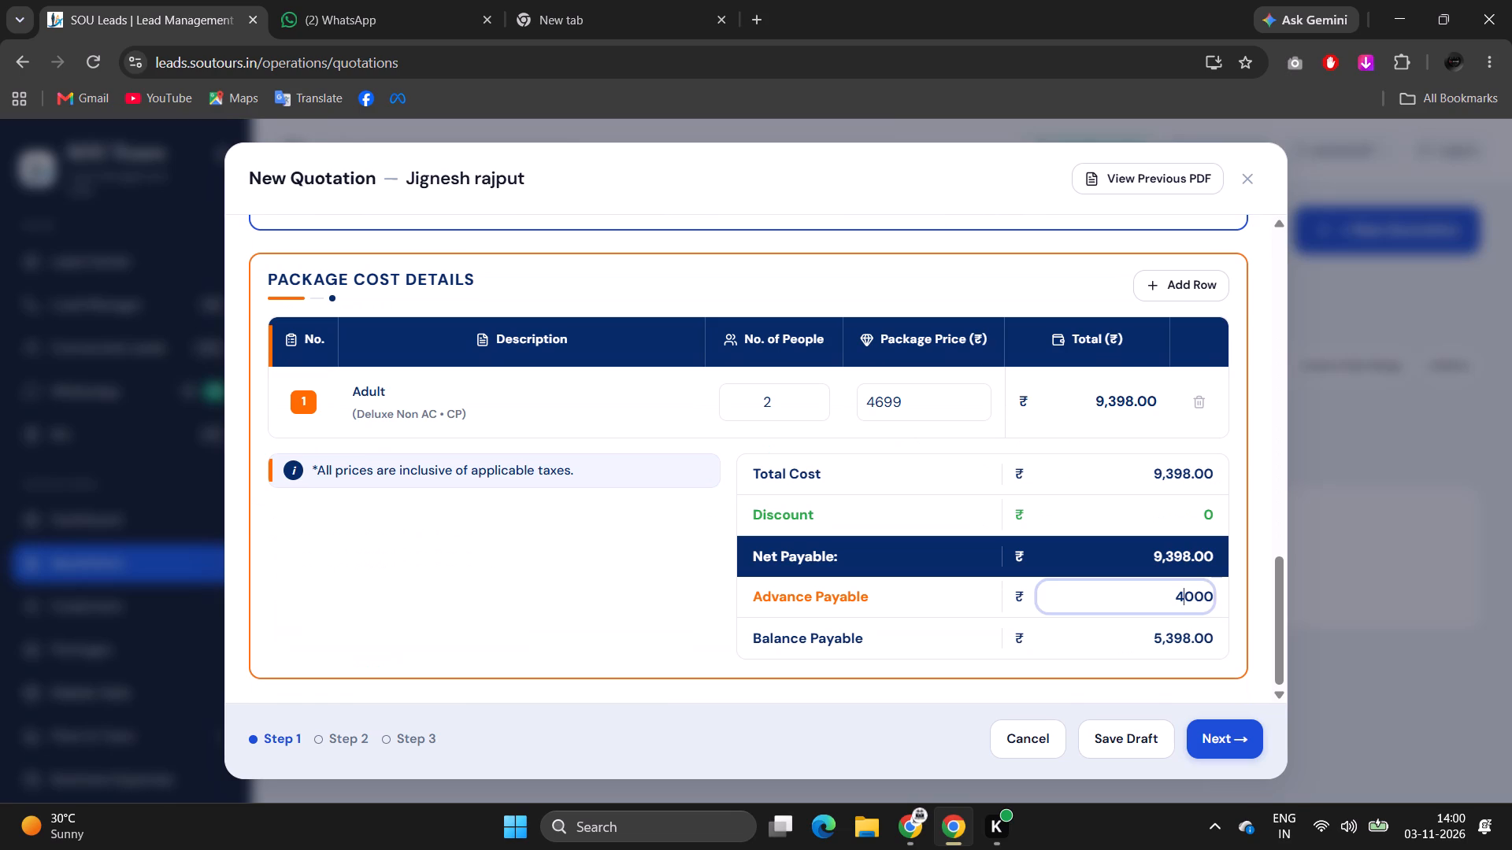
left_click(1194, 597)
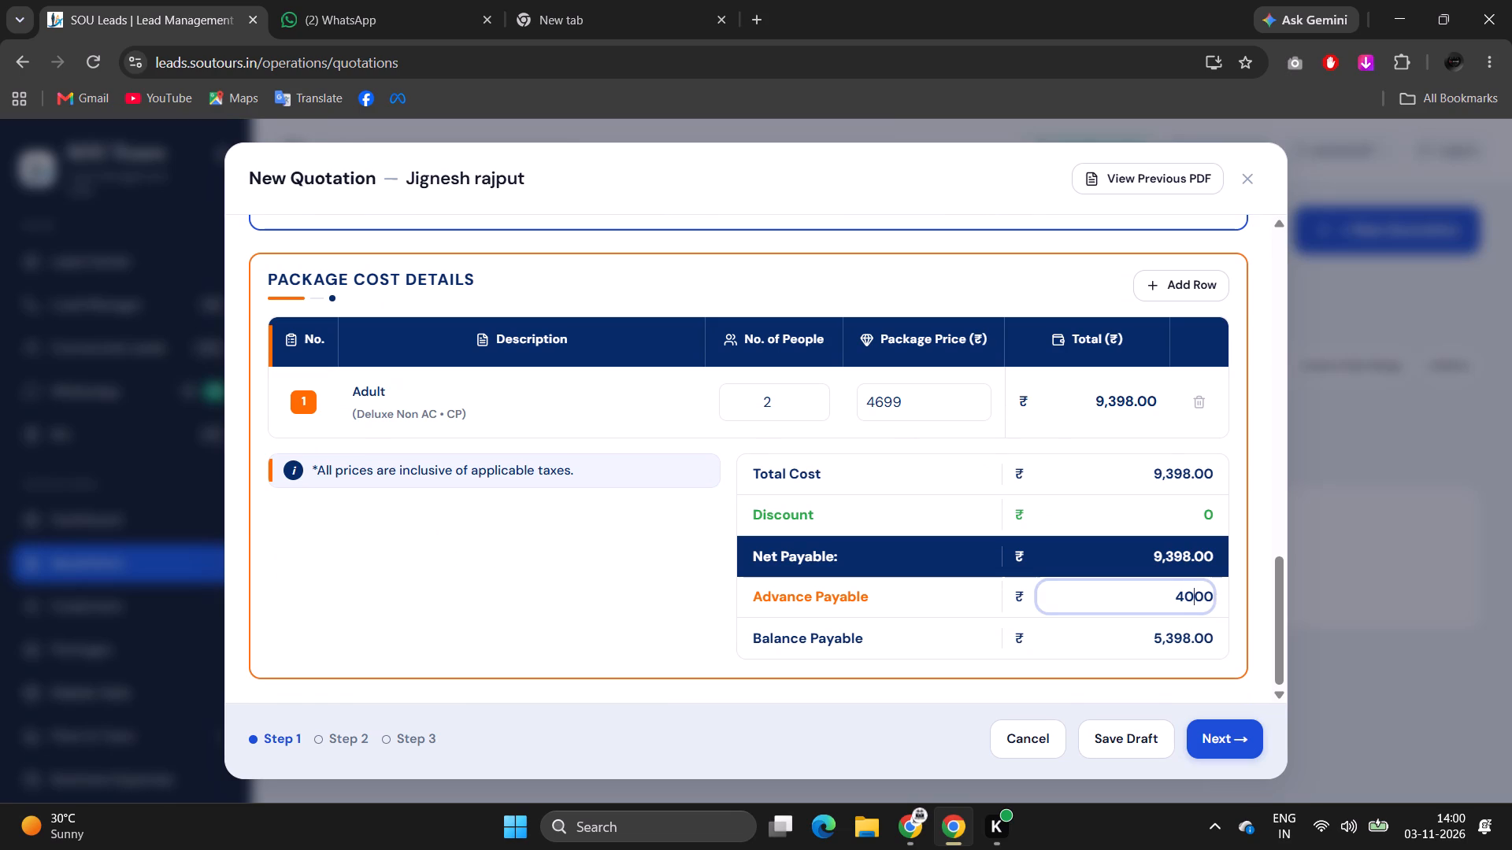
key("BackSpace")
key("BackSpace")
key("BackSpace")
key("BackSpace")
key("BackSpace")
left_click(614, 589)
left_click(614, 589)
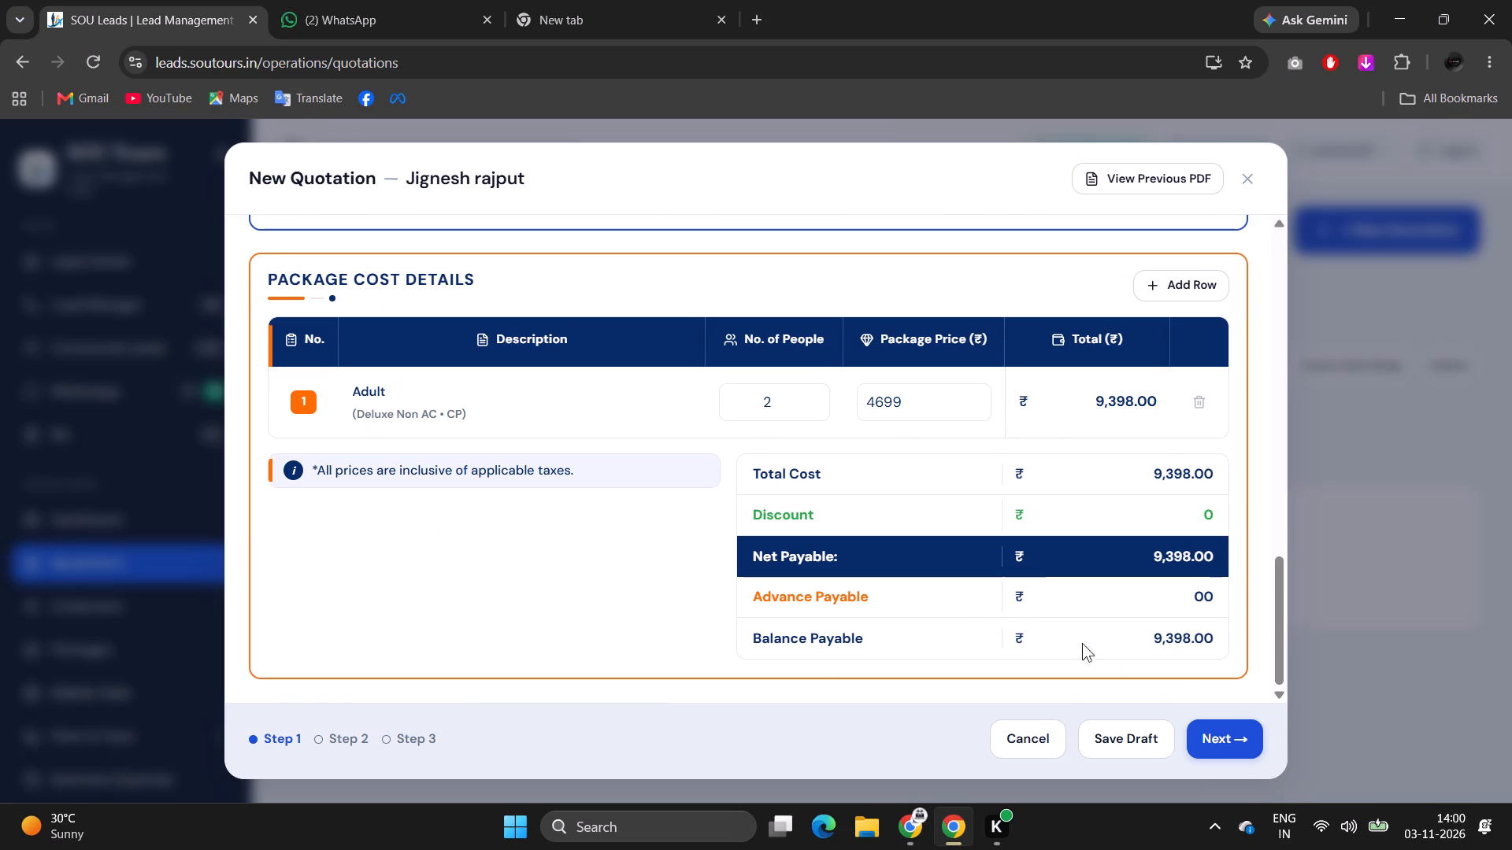
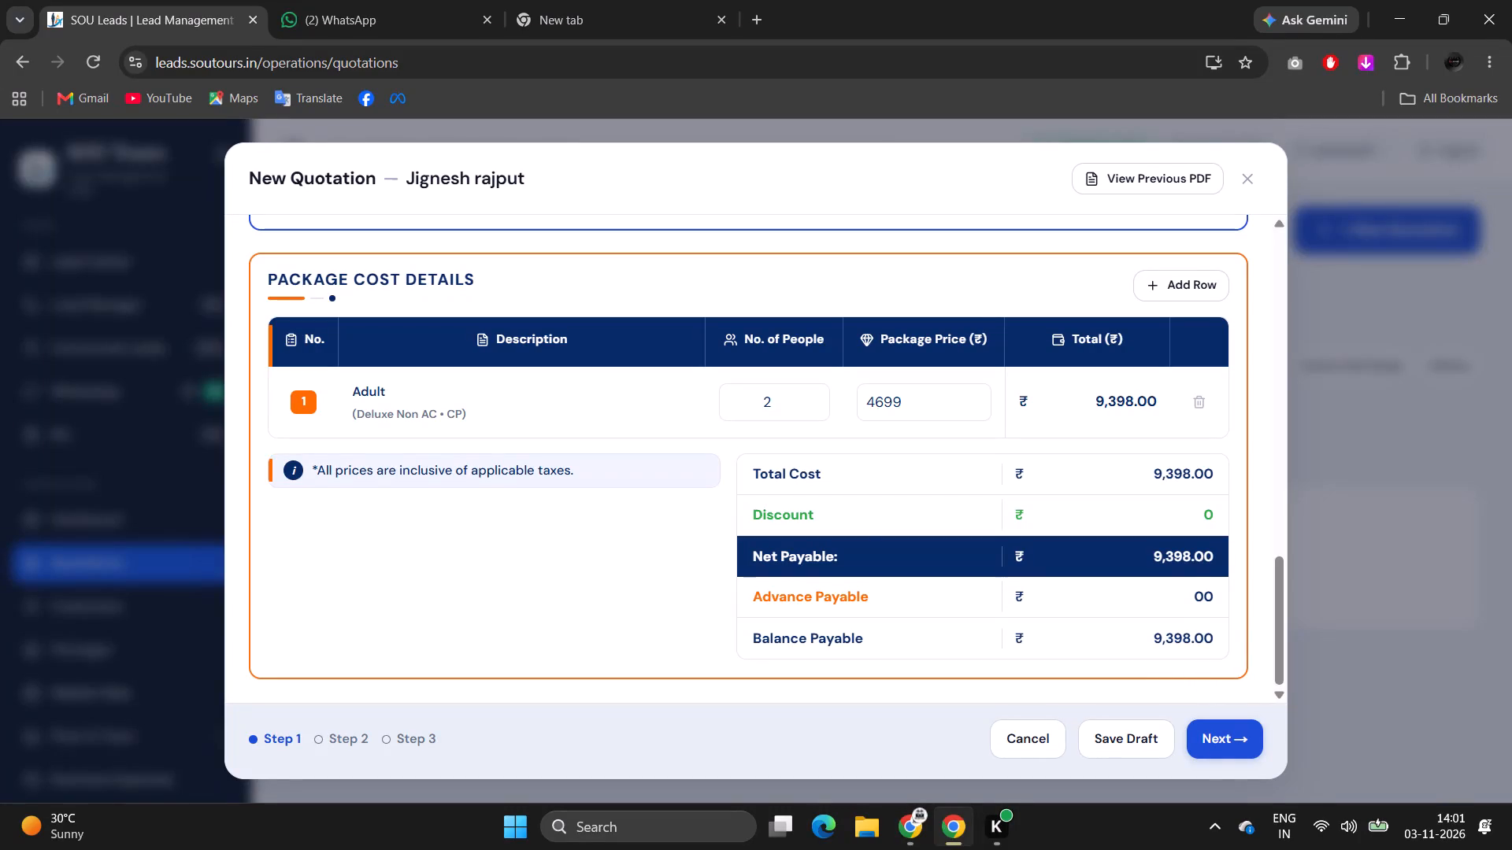
Replace the Advance Payable amount in the Package Cost Details with 4699.00.
left_click(1184, 602)
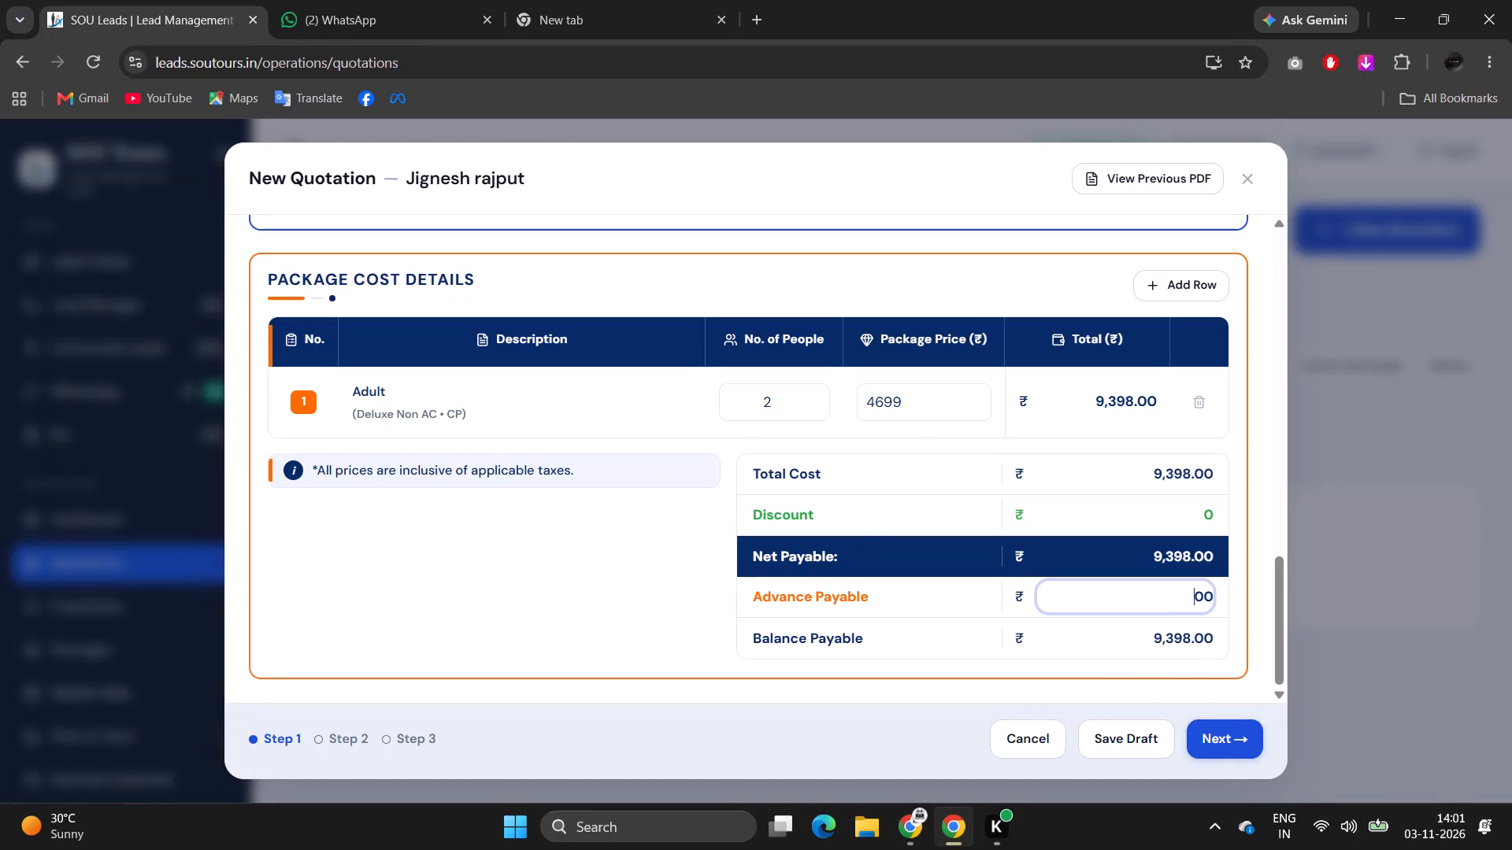
scroll(400, 465, "up", 5)
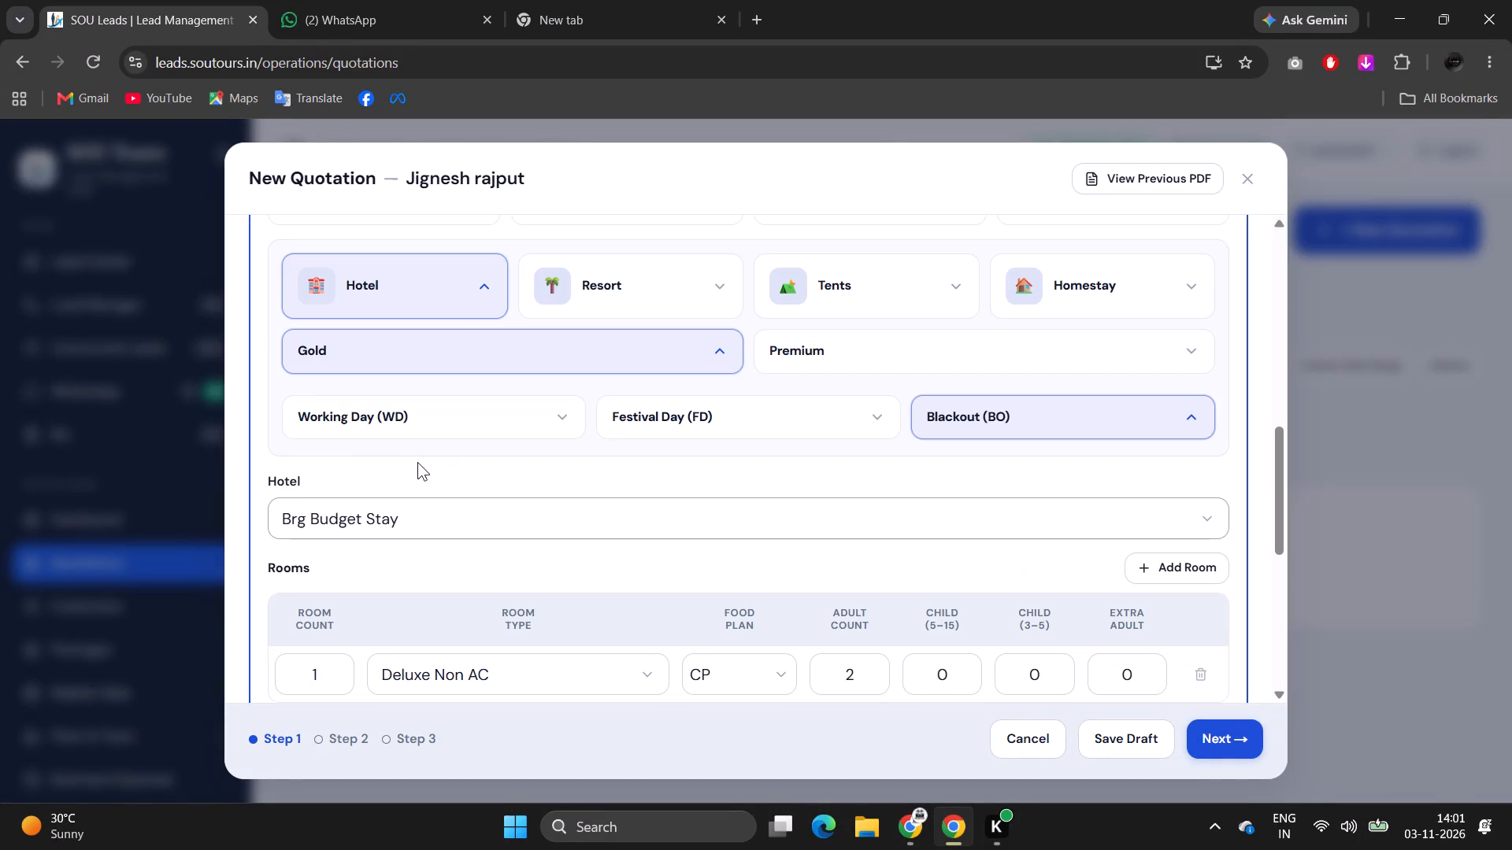
scroll(1325, 67, "up", 3)
scroll(813, 412, "down", 6)
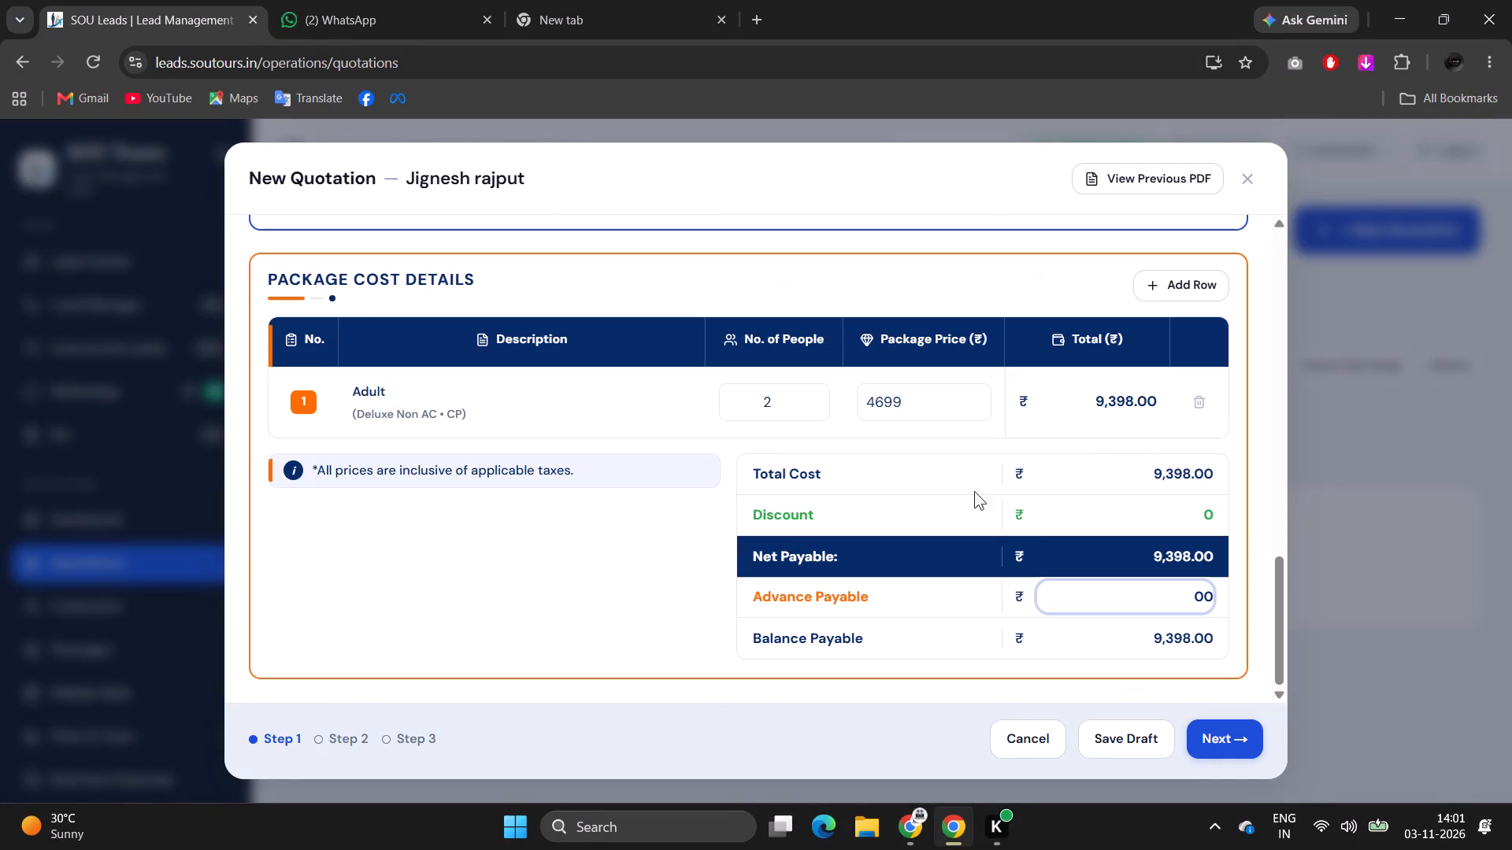
scroll(1069, 506, "down", 1)
double_click(1190, 598)
key("BackSpace")
key("BackSpace")
key("BackSpace")
key("BackSpace")
key("BackSpace")
key("Left")
key("Right")
key("BackSpace")
type("46")
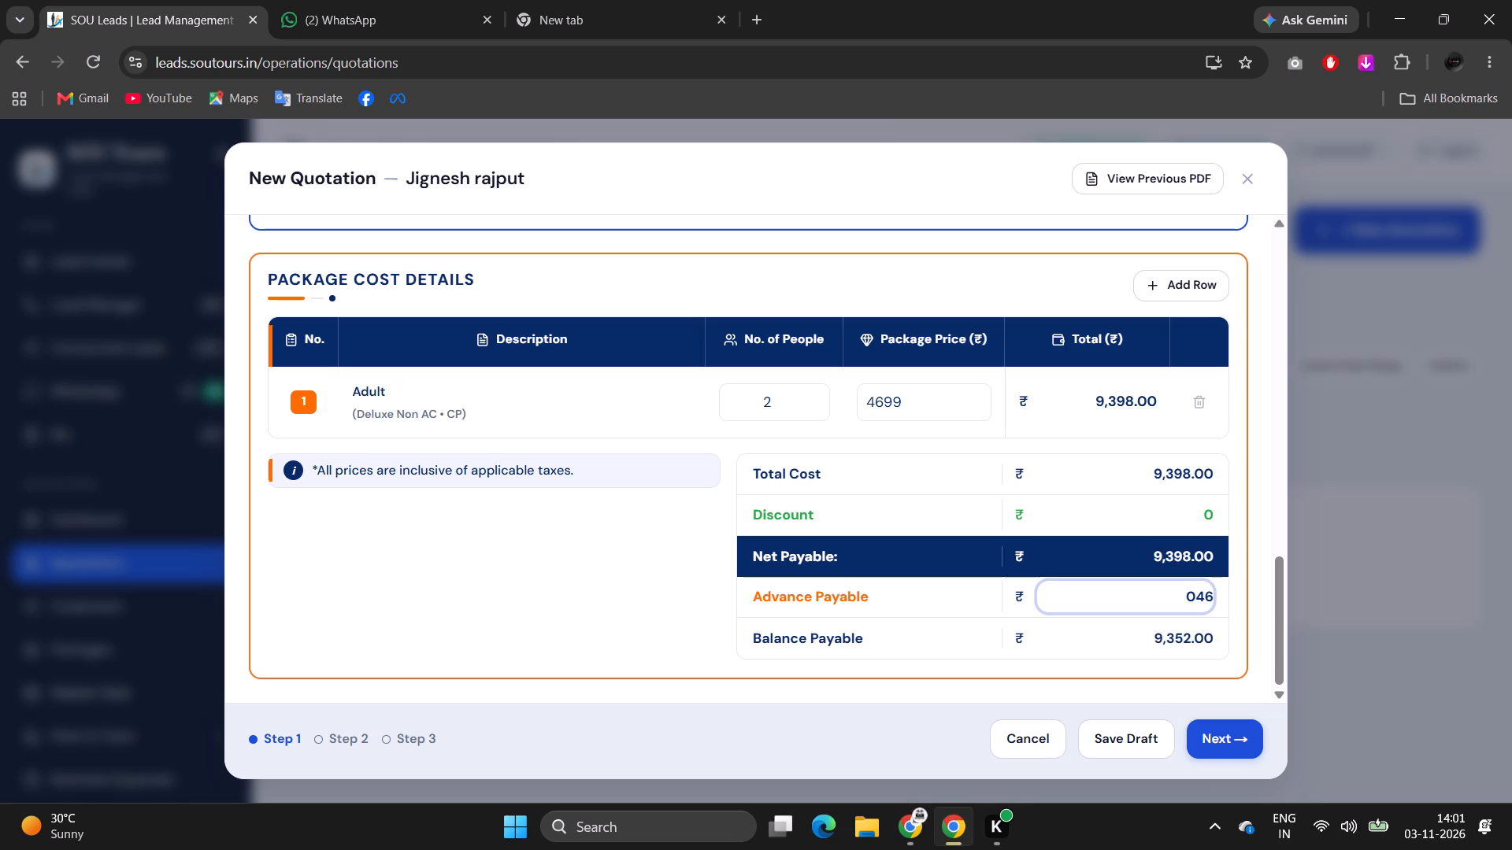
key("Left")
key("Left")
key("BackSpace")
key("Right")
key("Right")
key("BackSpace")
key("comma")
key("6")
key("BackSpace")
key("comma")
key("6")
type("99")
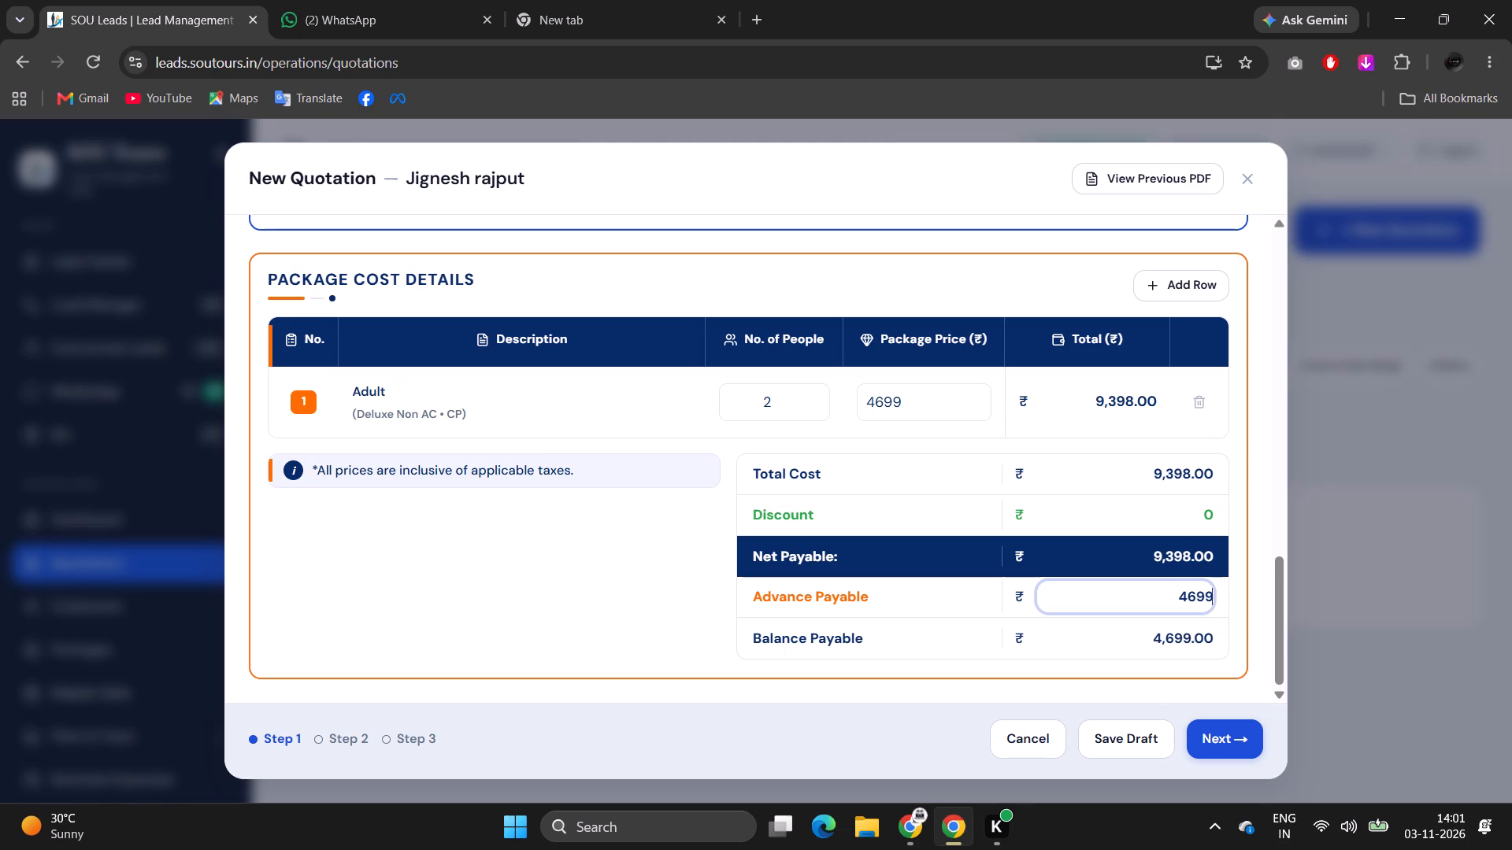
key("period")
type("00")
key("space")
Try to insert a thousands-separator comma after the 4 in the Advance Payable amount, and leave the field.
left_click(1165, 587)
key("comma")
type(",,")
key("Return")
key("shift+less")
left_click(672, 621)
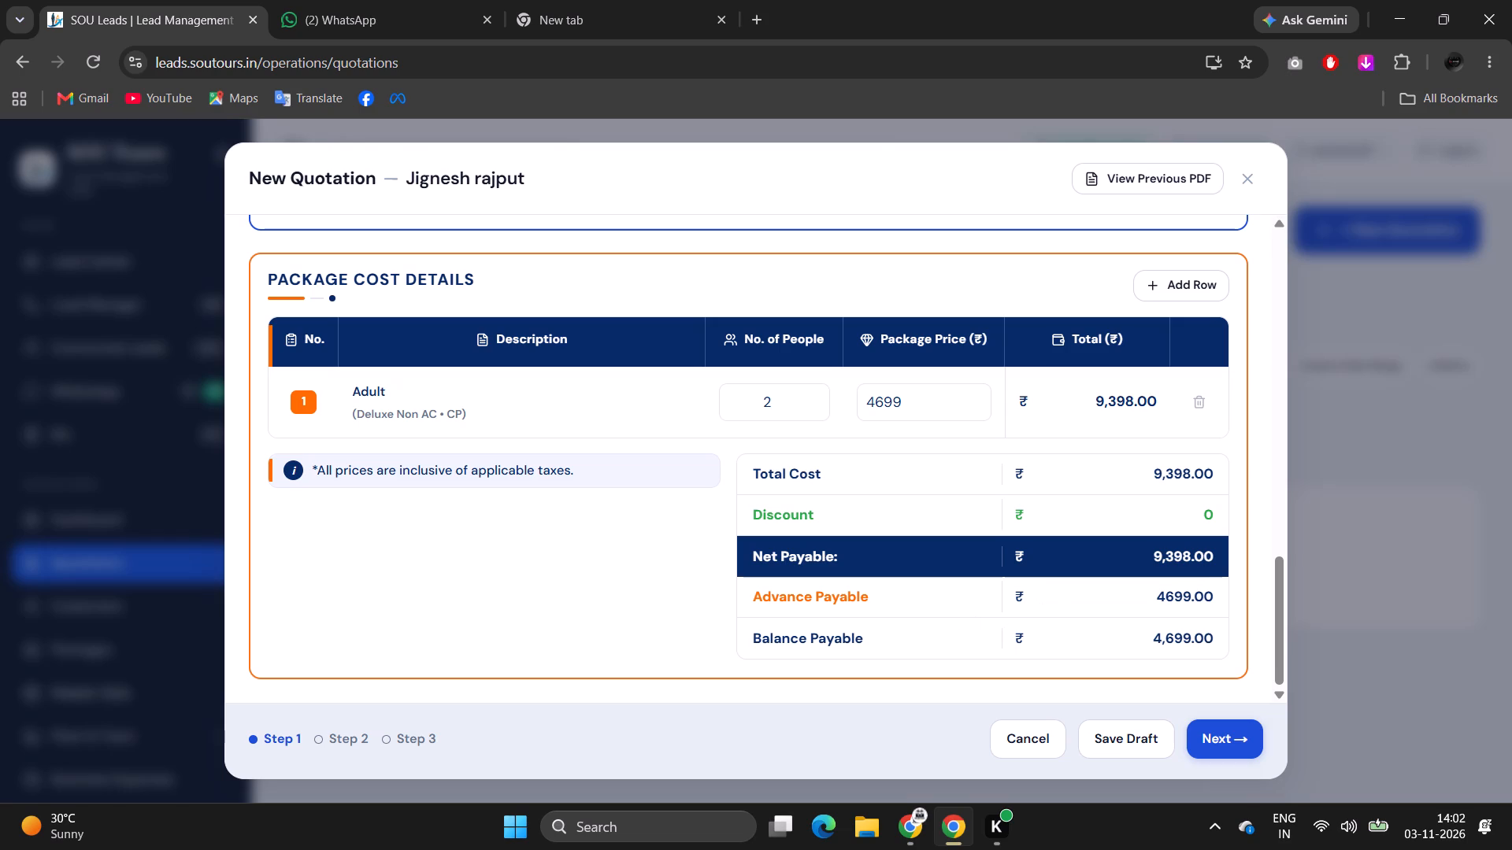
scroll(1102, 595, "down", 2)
Advance the quotation form through Step 2 and Step 3 to generate the Quotation Preview.
left_click(1225, 745)
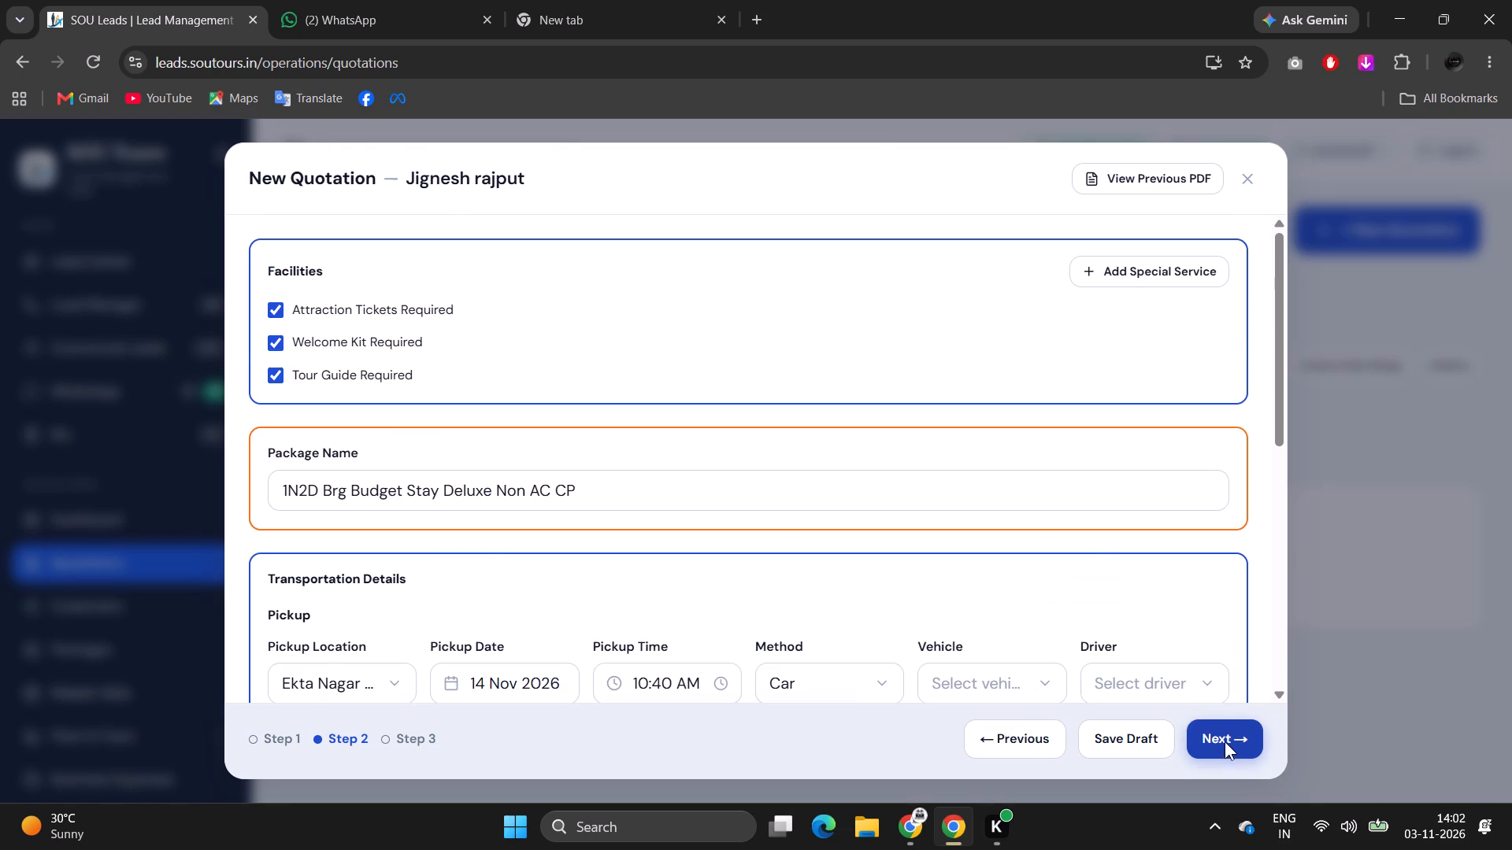
scroll(1183, 639, "down", 1)
left_click(1237, 741)
left_click(1237, 741)
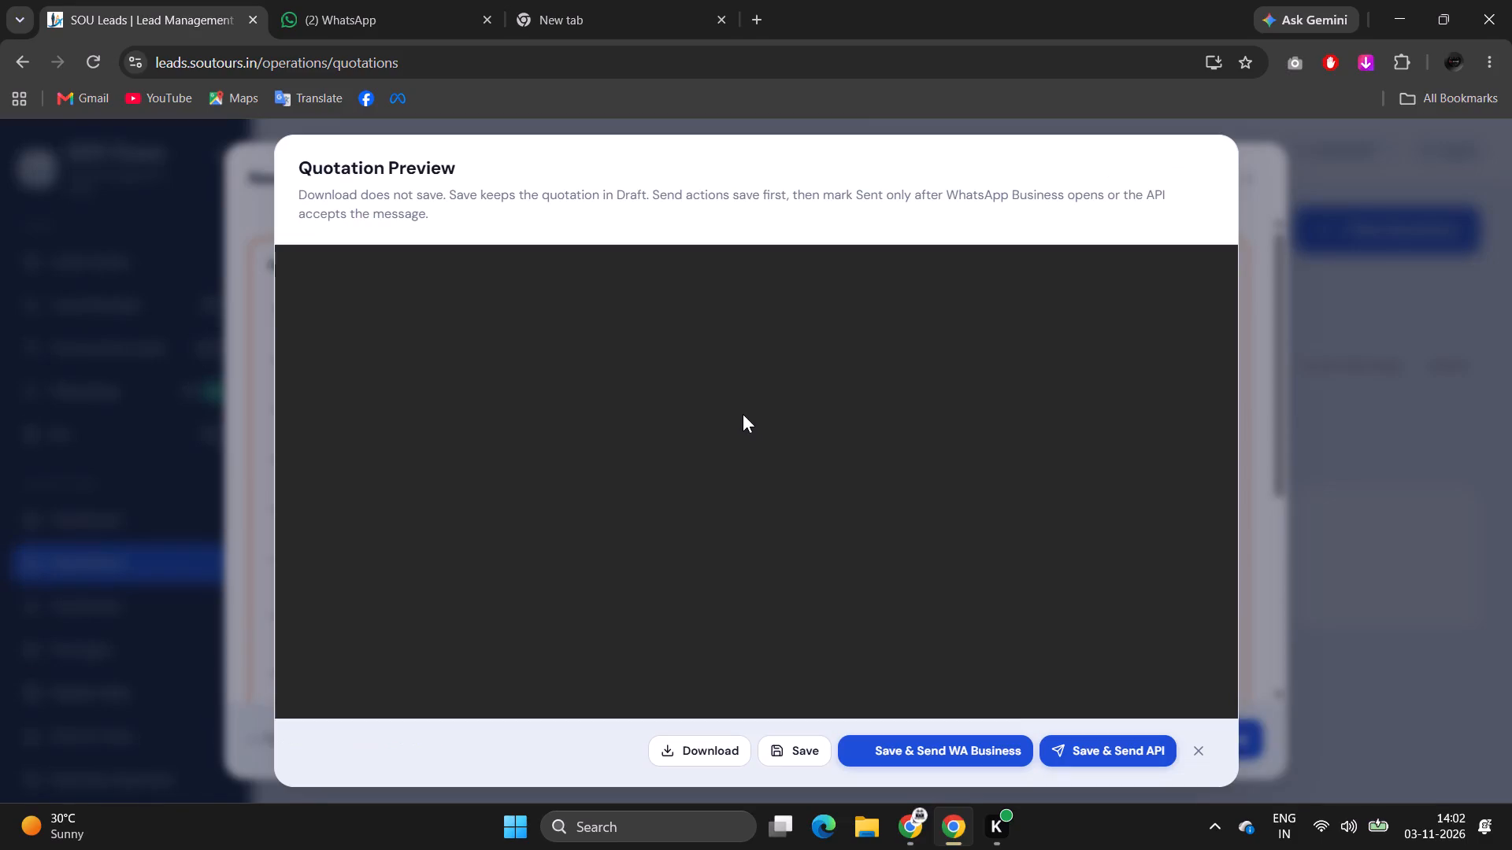
Review the previewed quotation PDF from the guest and package details through the booking policy and terms pages.
scroll(751, 419, "down", 1)
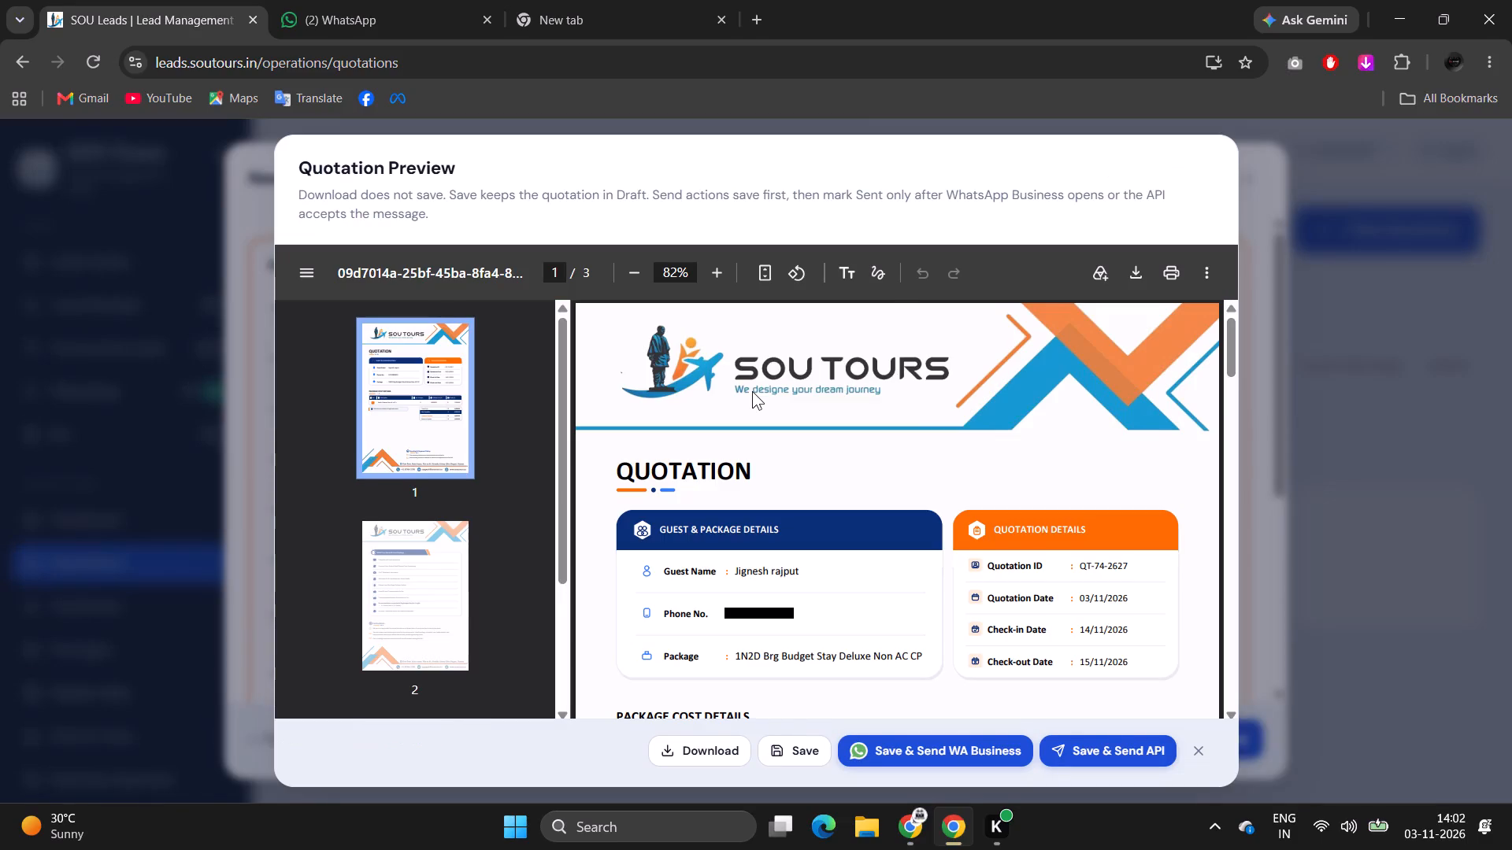
scroll(752, 391, "down", 4)
scroll(806, 492, "down", 8)
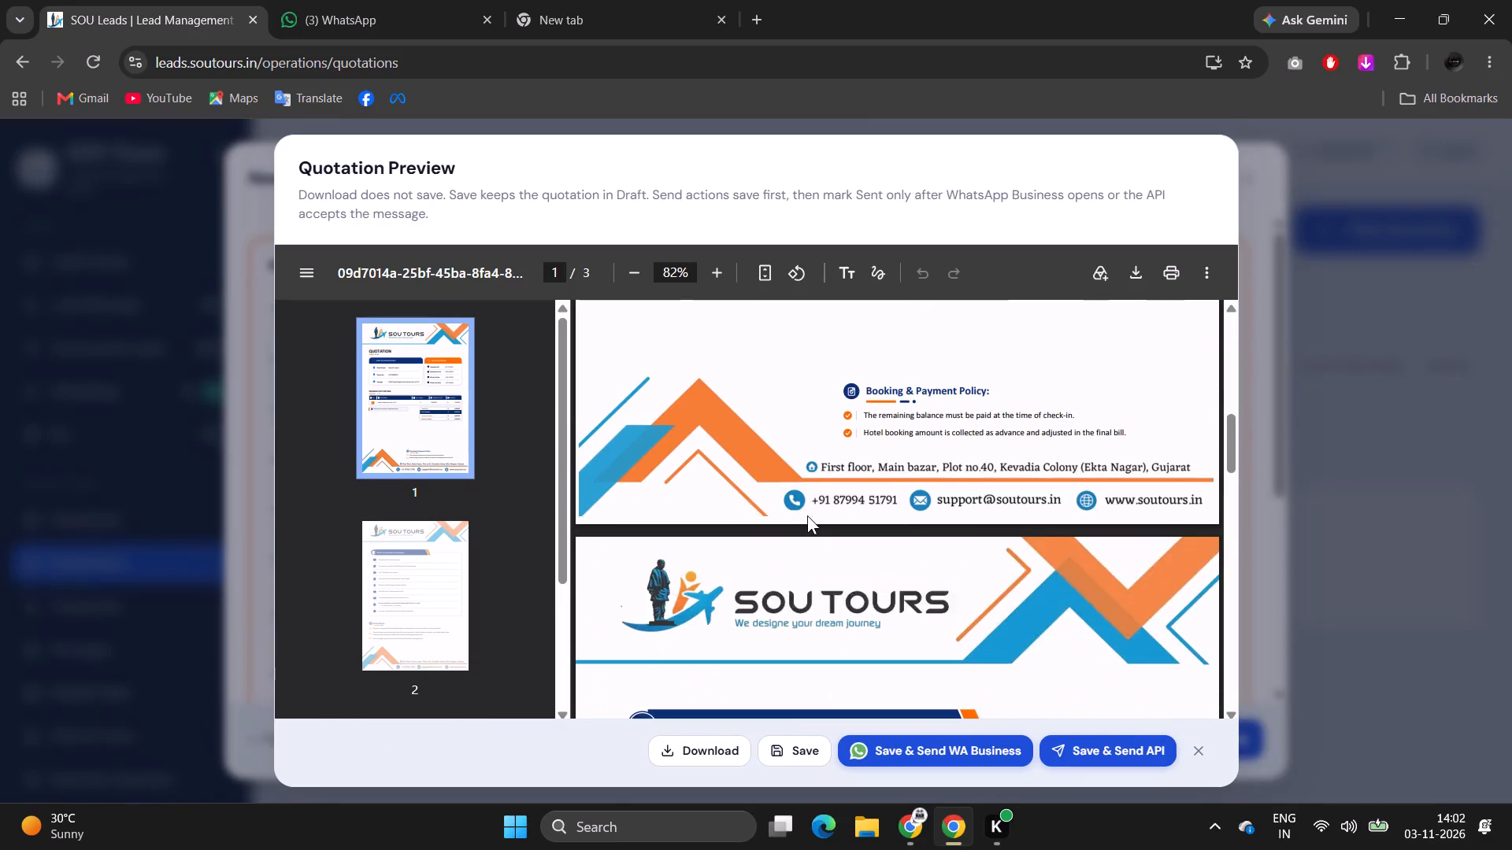
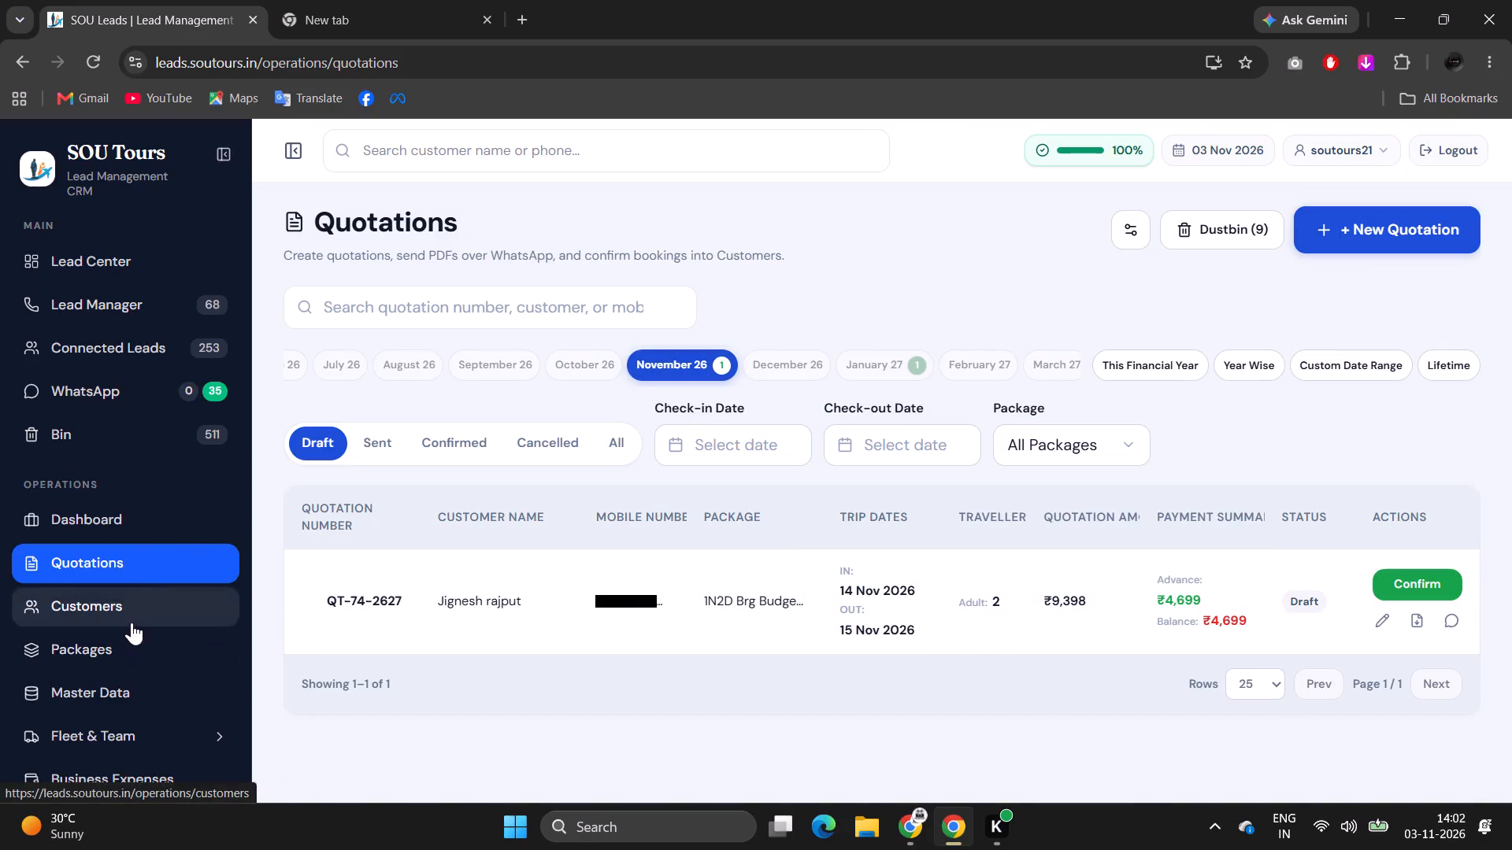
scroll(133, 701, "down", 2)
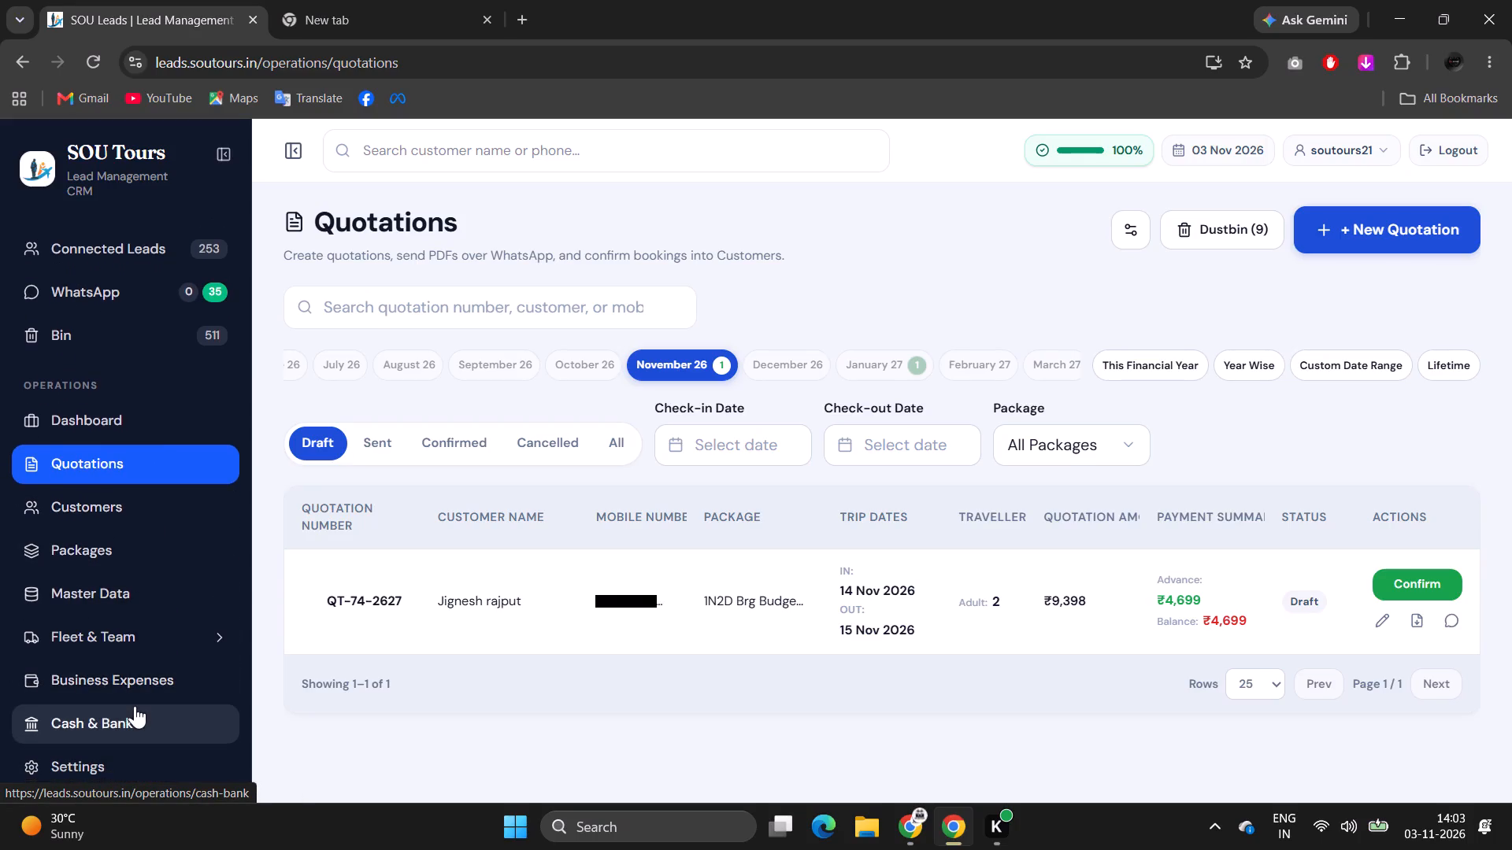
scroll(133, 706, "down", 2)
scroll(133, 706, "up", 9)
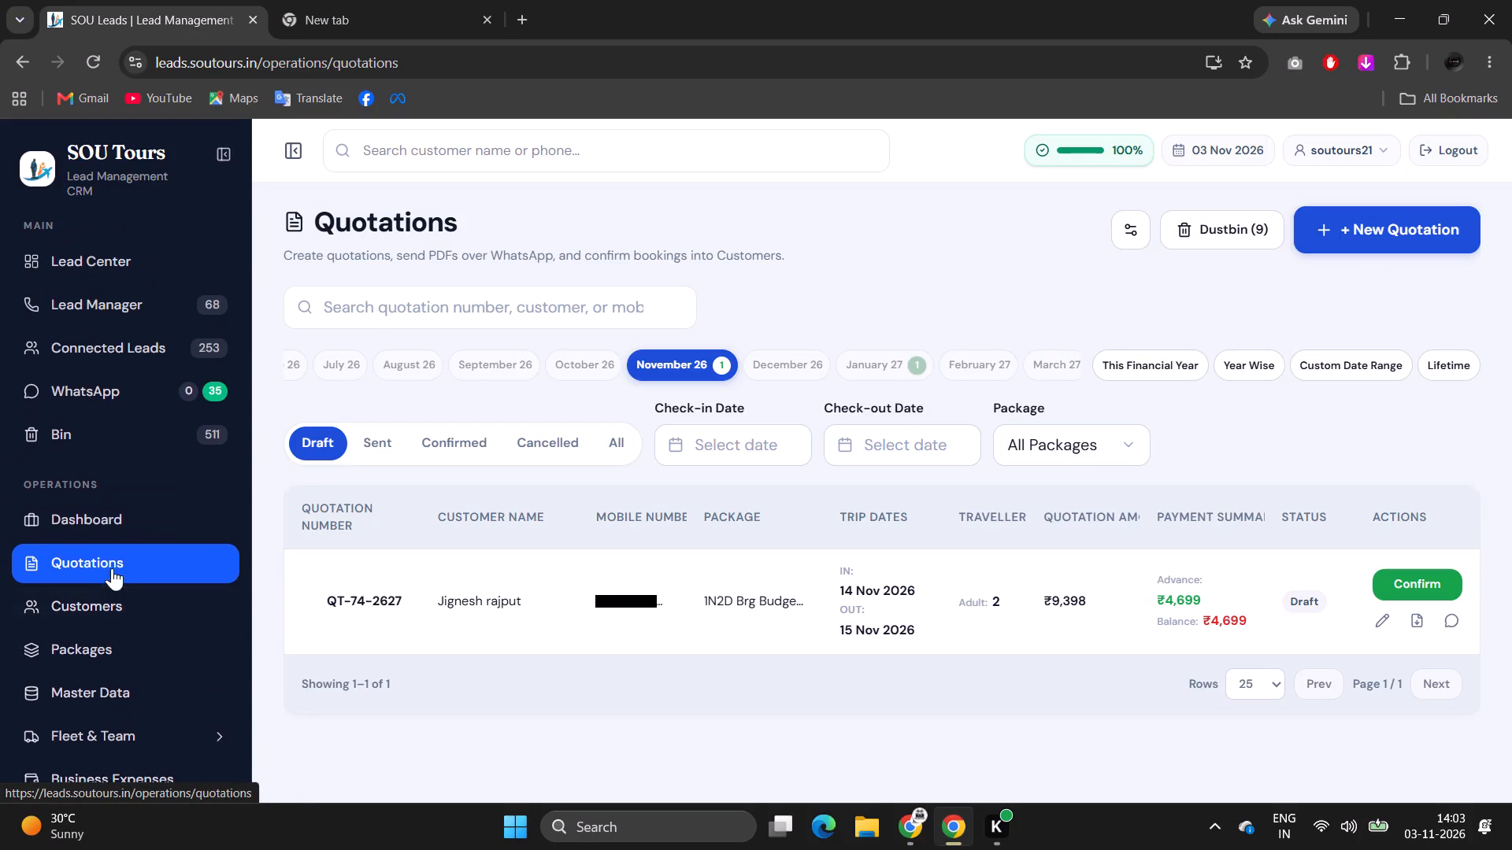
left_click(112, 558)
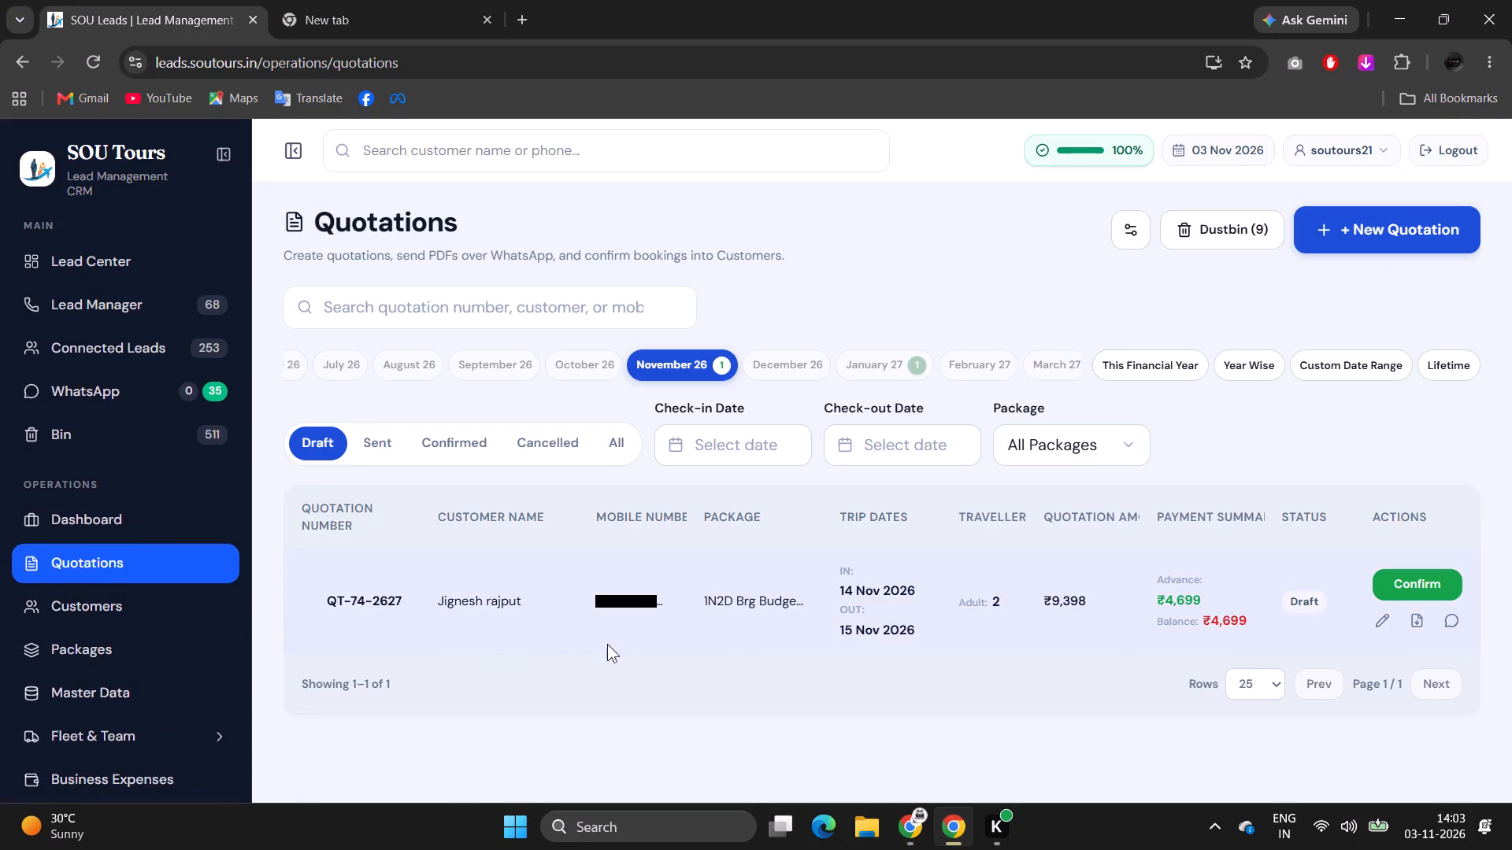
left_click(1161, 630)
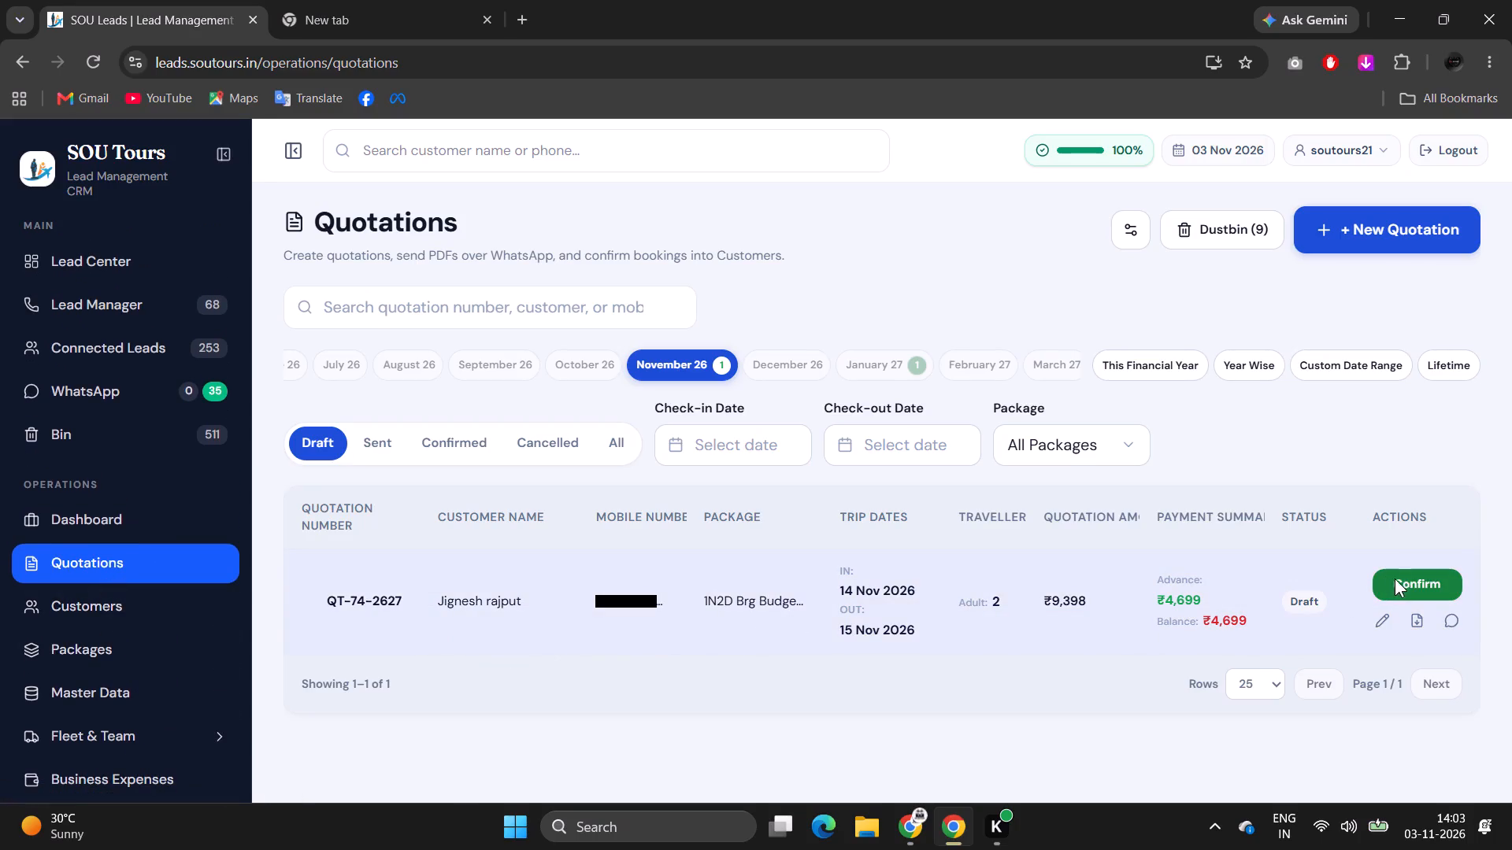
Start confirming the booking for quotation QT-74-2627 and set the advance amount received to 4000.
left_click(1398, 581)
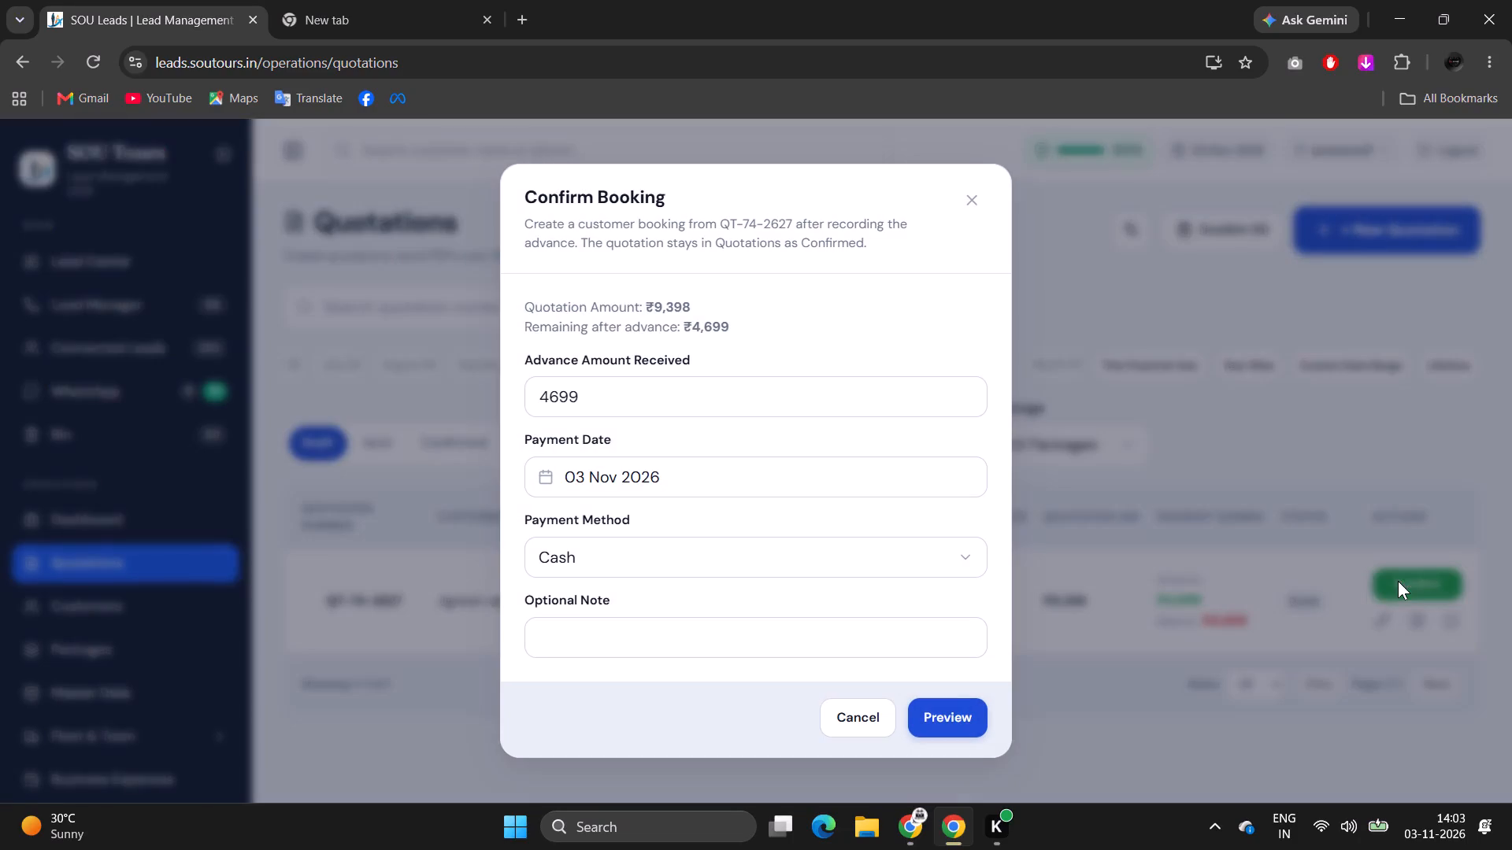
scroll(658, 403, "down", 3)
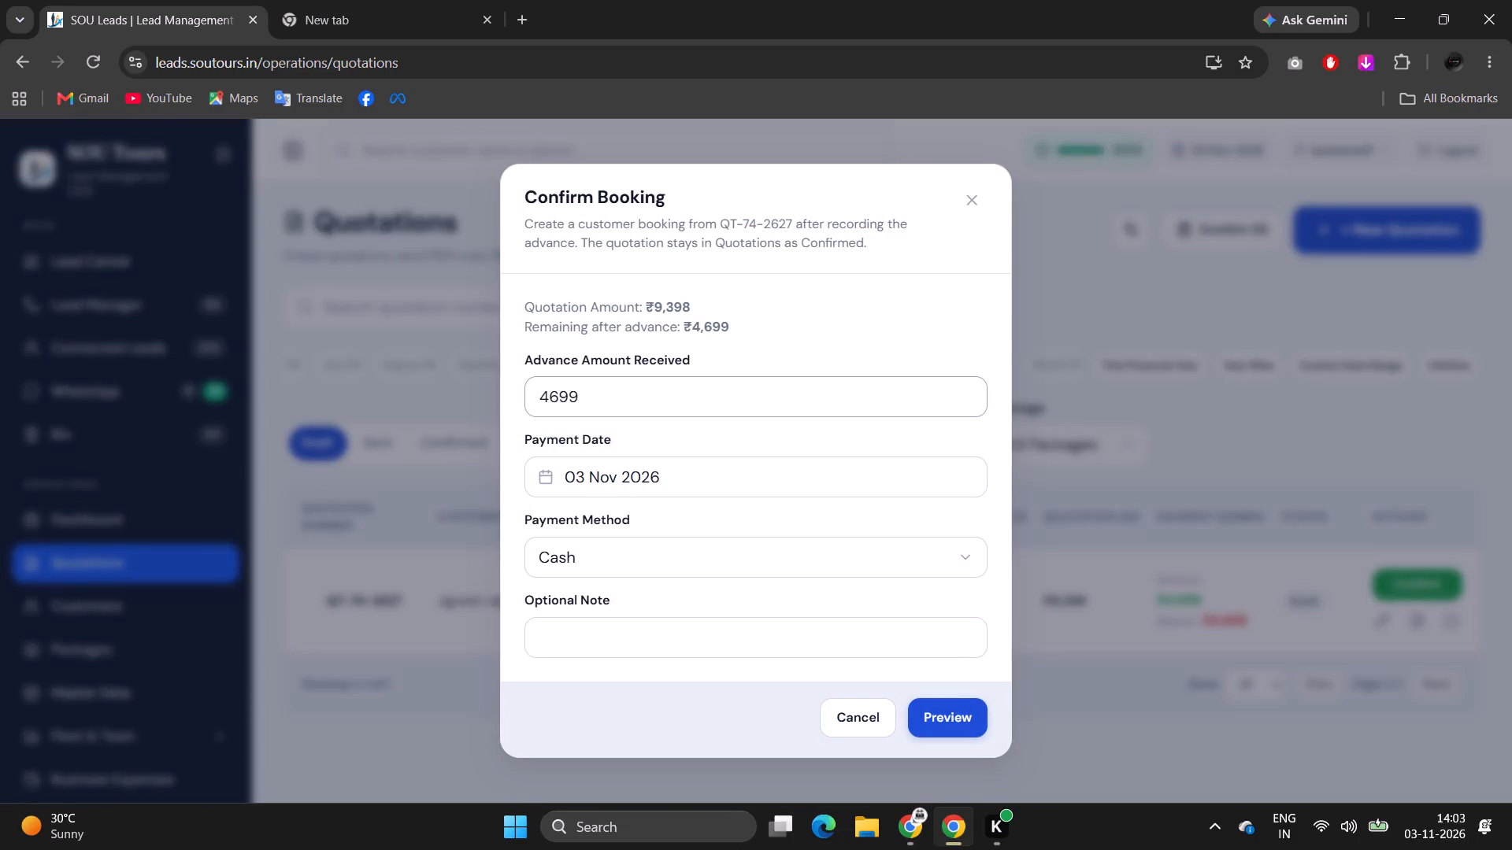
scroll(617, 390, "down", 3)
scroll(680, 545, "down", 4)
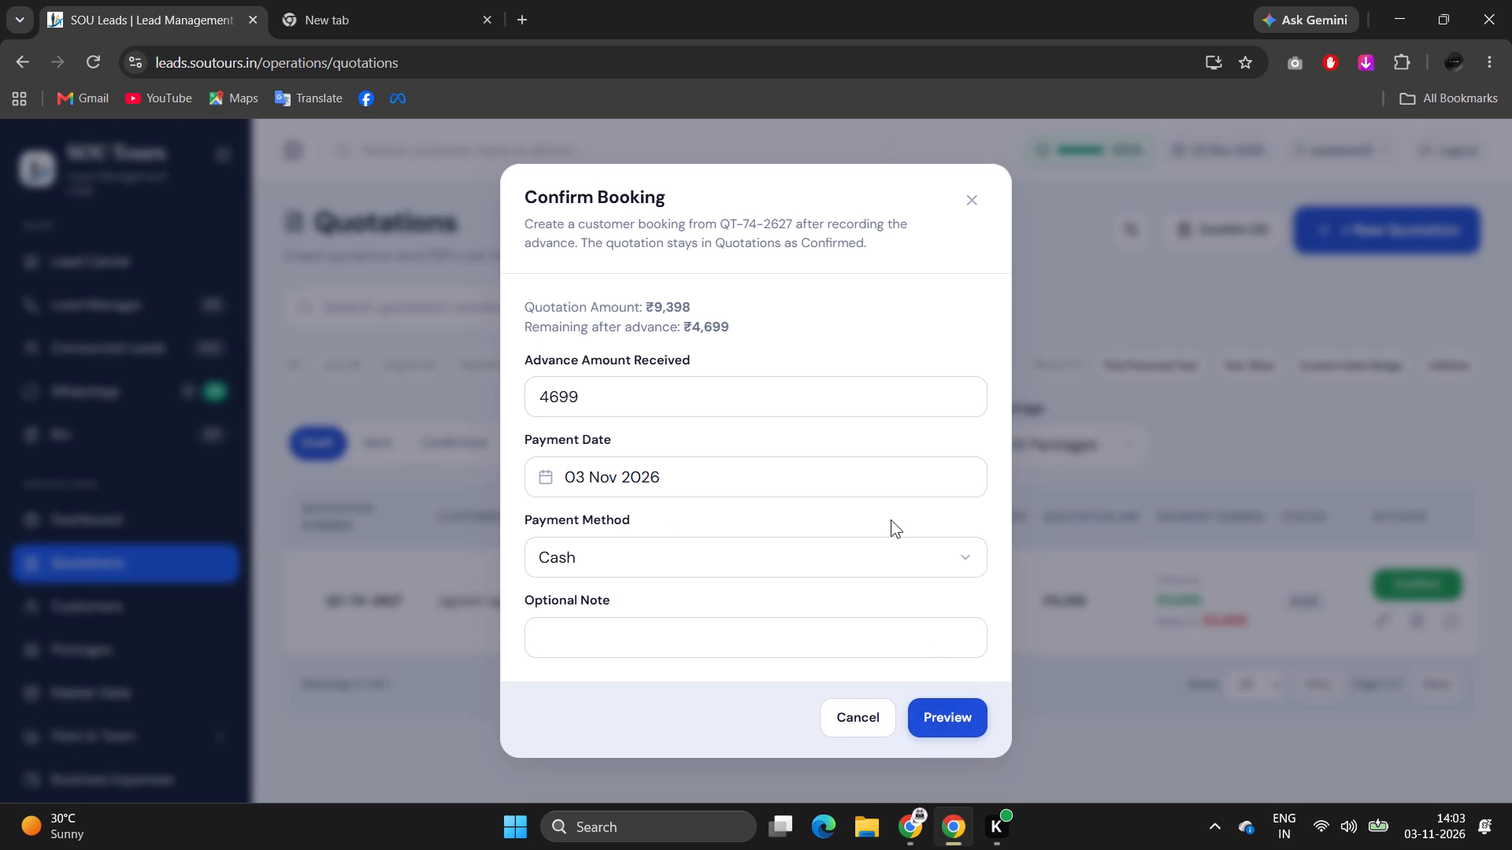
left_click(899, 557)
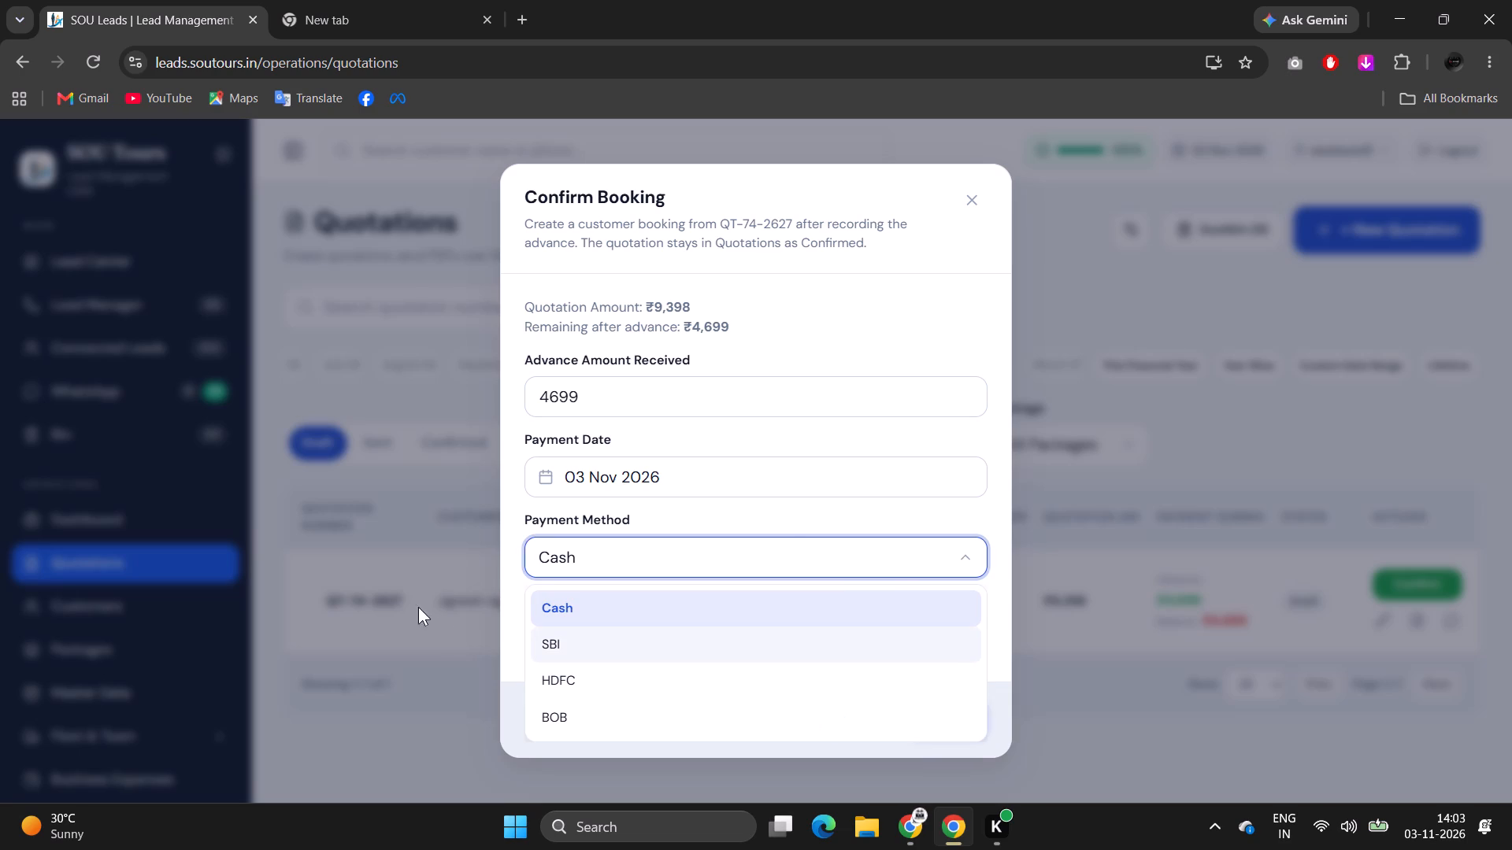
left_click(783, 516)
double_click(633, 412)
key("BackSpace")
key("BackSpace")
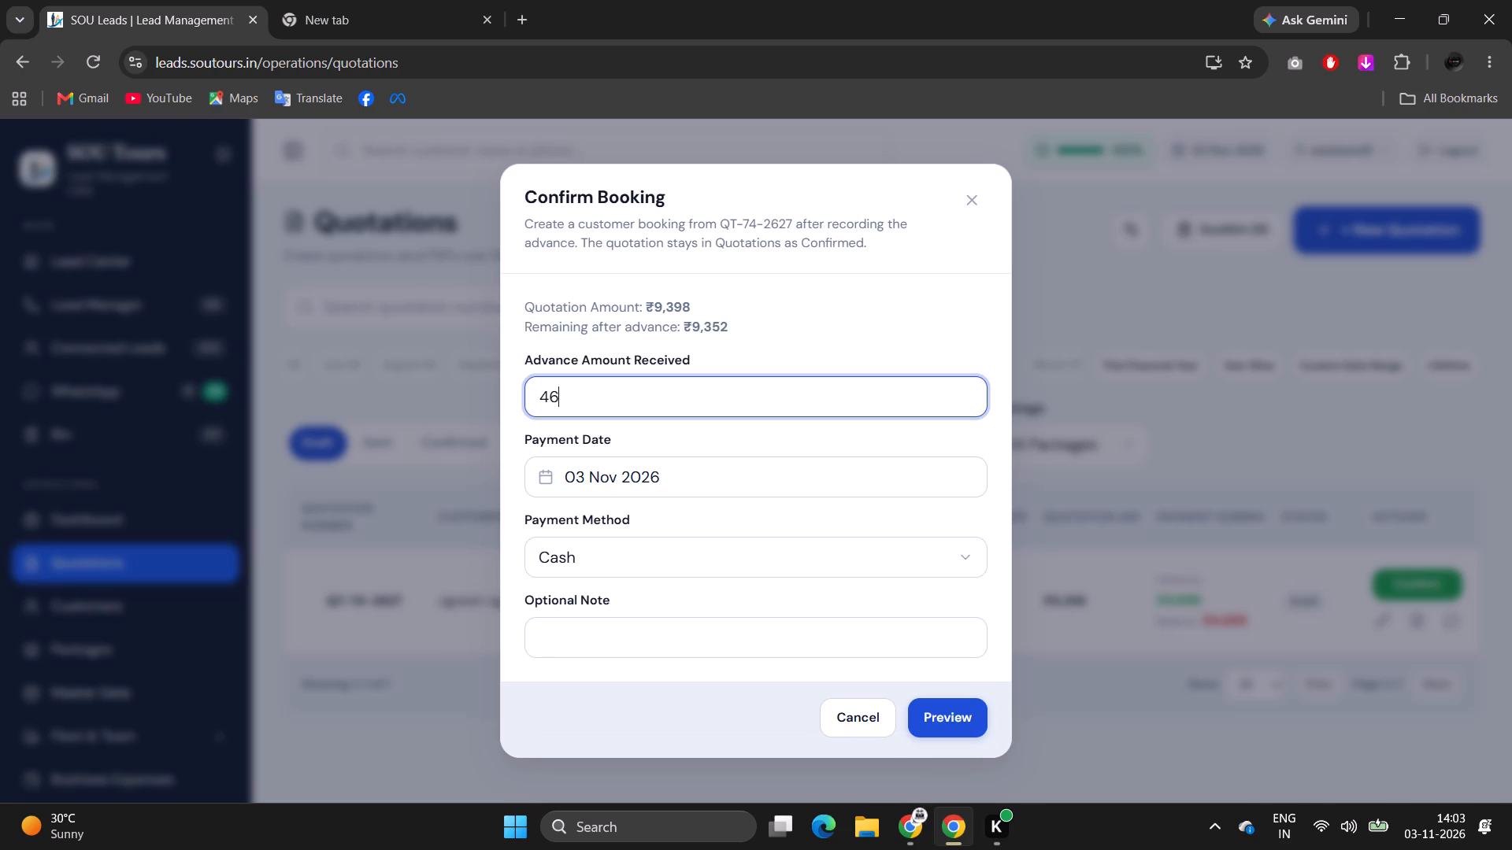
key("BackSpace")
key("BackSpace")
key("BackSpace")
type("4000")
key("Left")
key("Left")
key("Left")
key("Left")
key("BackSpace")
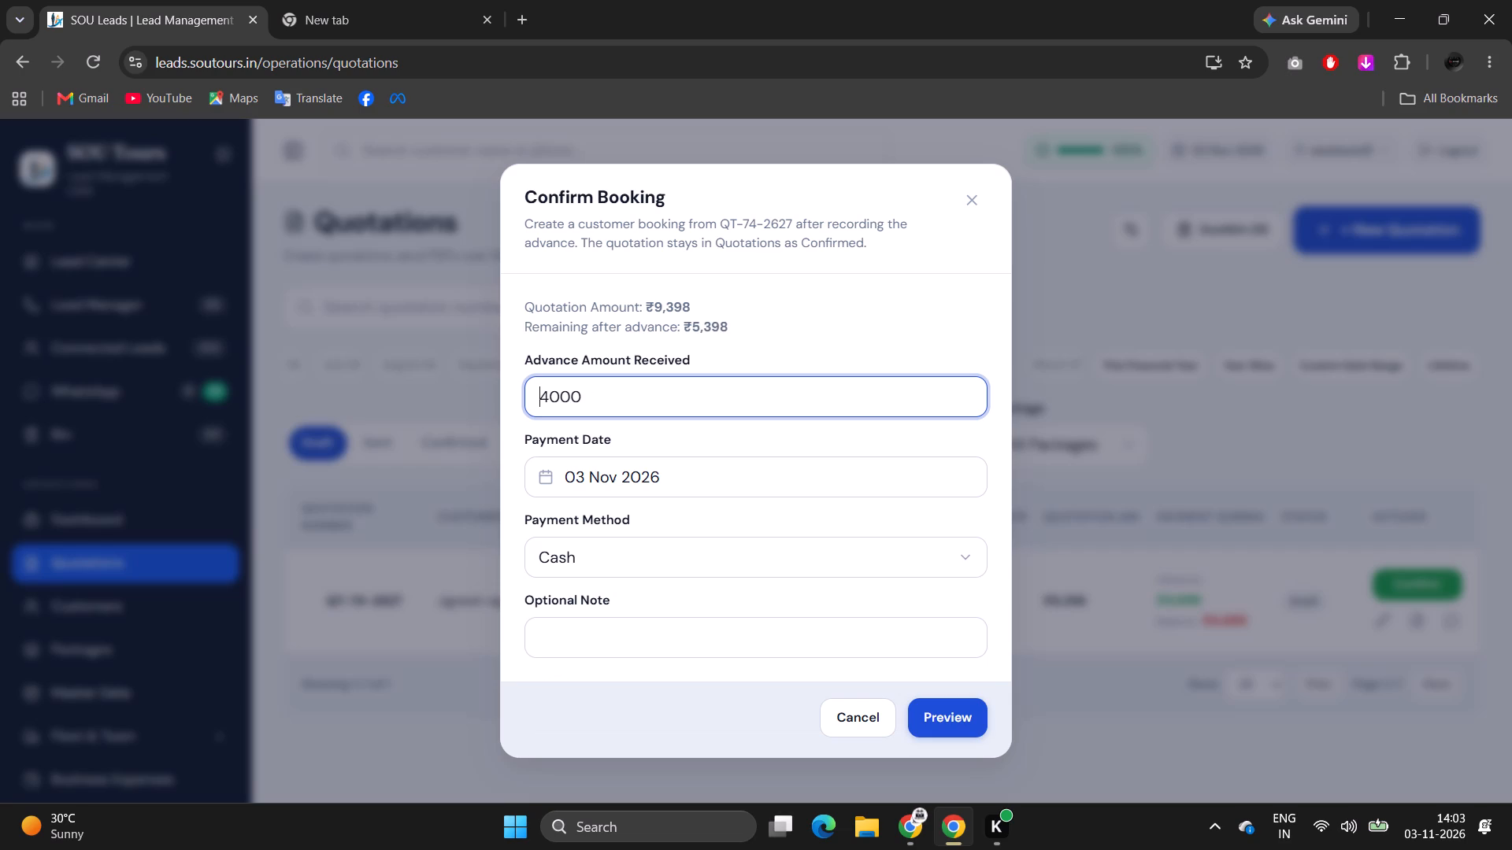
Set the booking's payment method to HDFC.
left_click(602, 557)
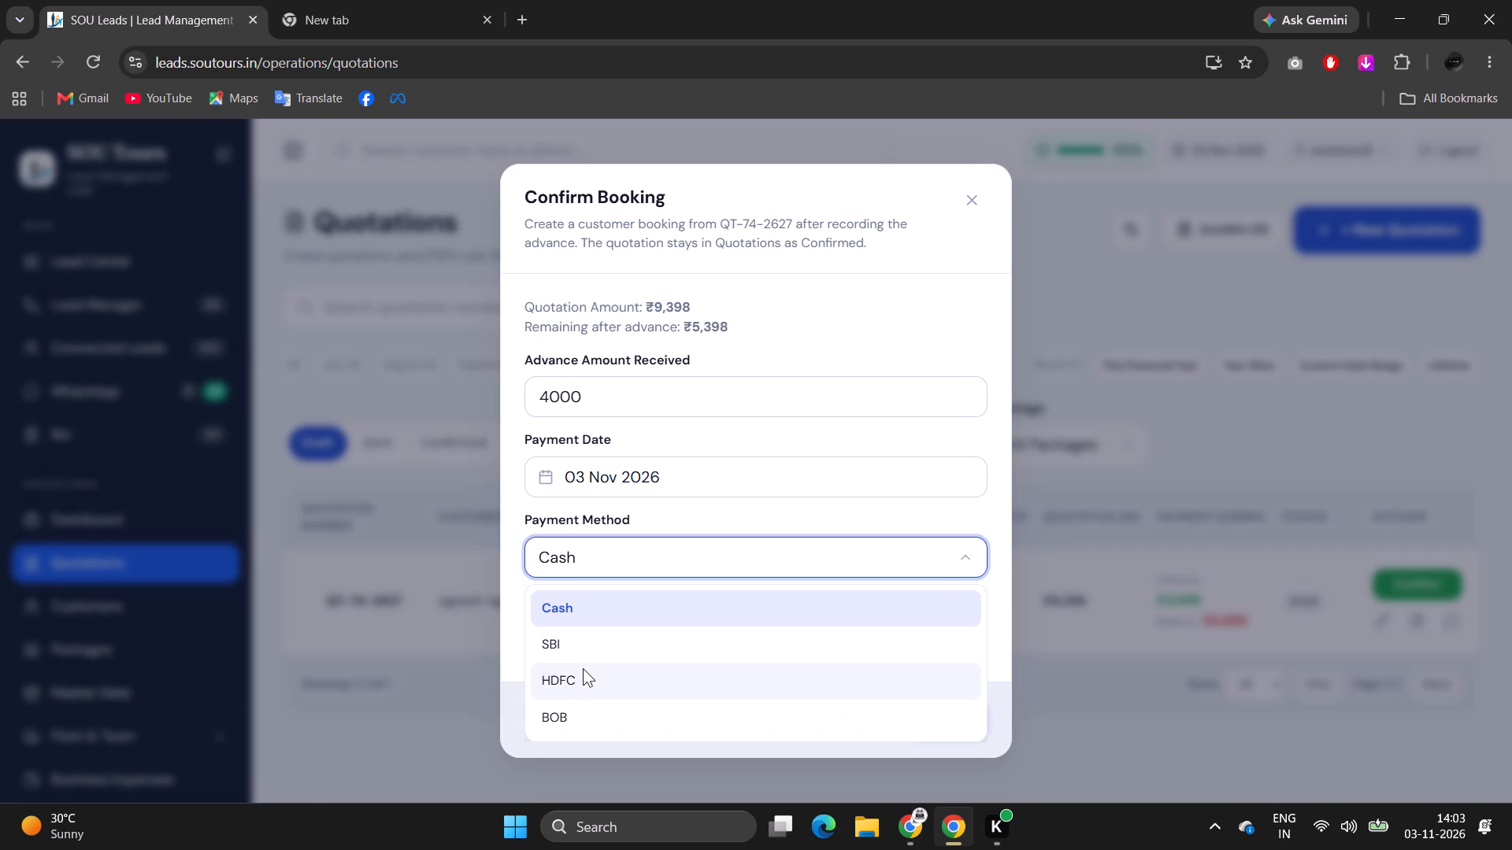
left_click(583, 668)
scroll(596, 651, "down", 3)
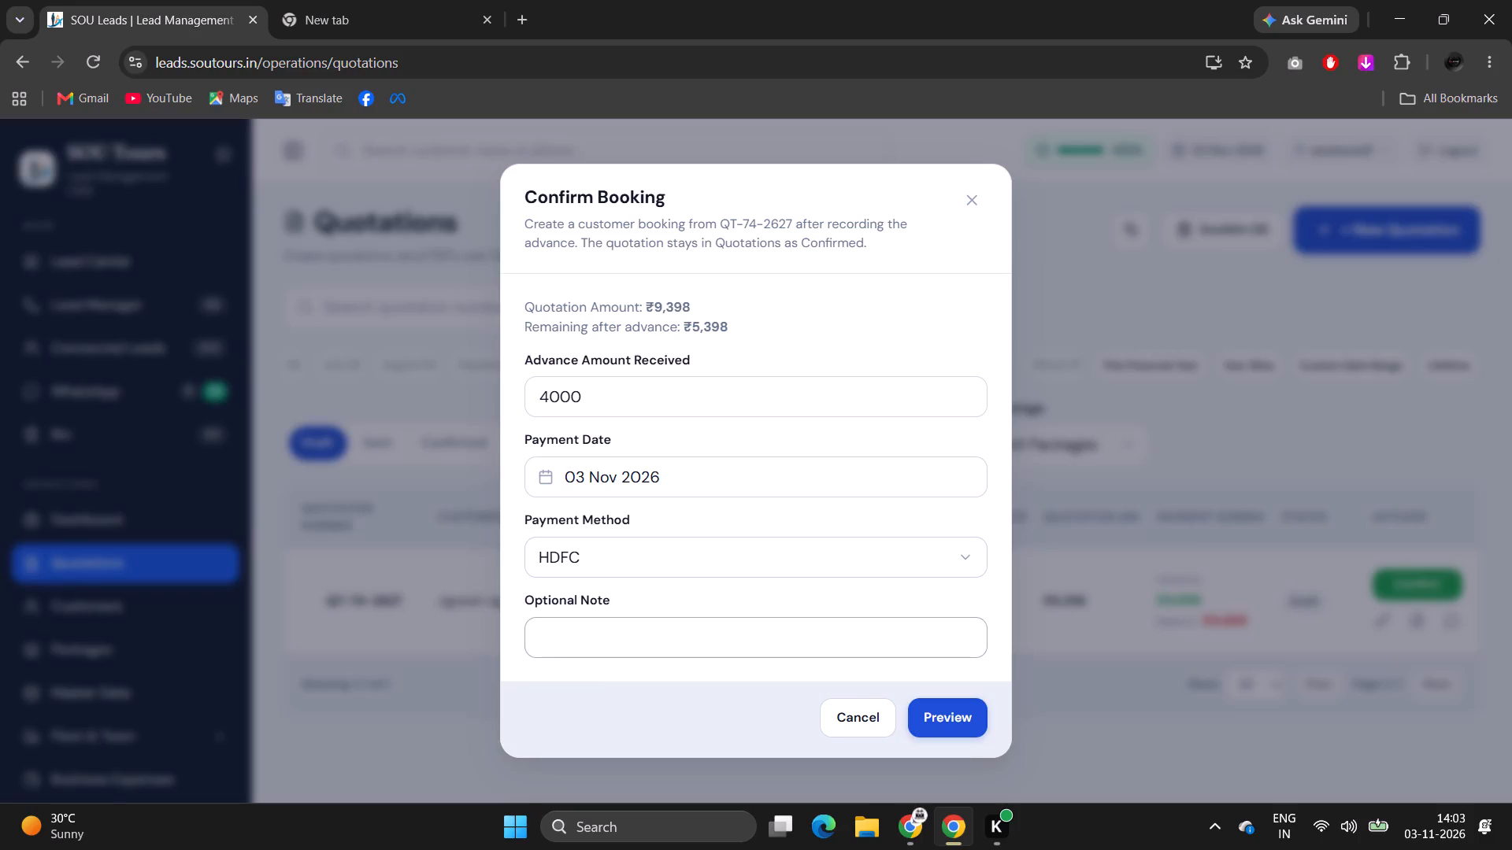
Preview the booking confirmation, examine its cost details, package inclusions and instructions, and cancel the booking confirmation without saving.
left_click(961, 726)
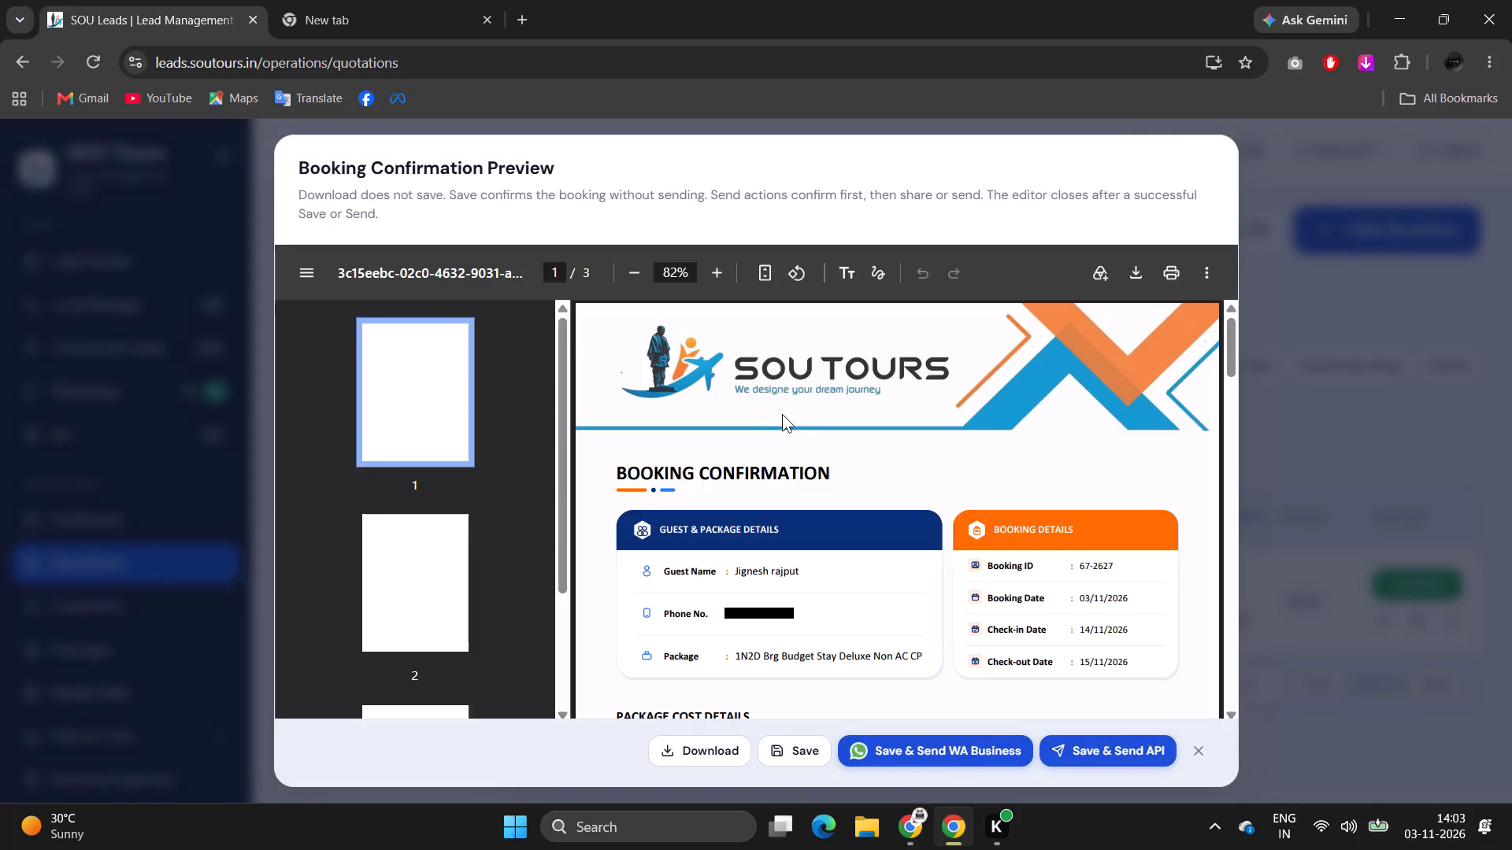
scroll(810, 473, "down", 2)
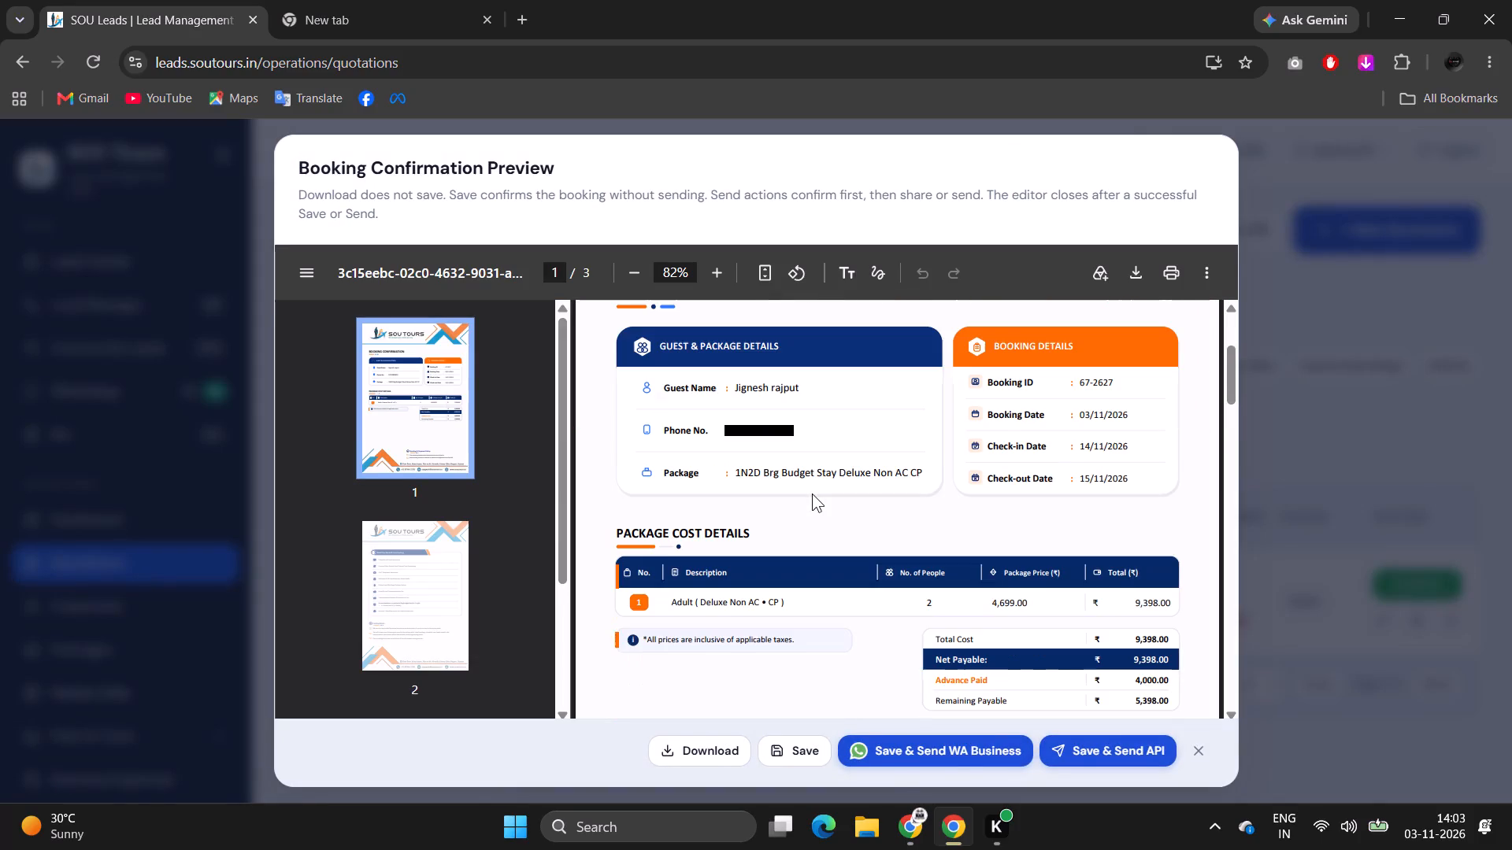
scroll(812, 493, "down", 3)
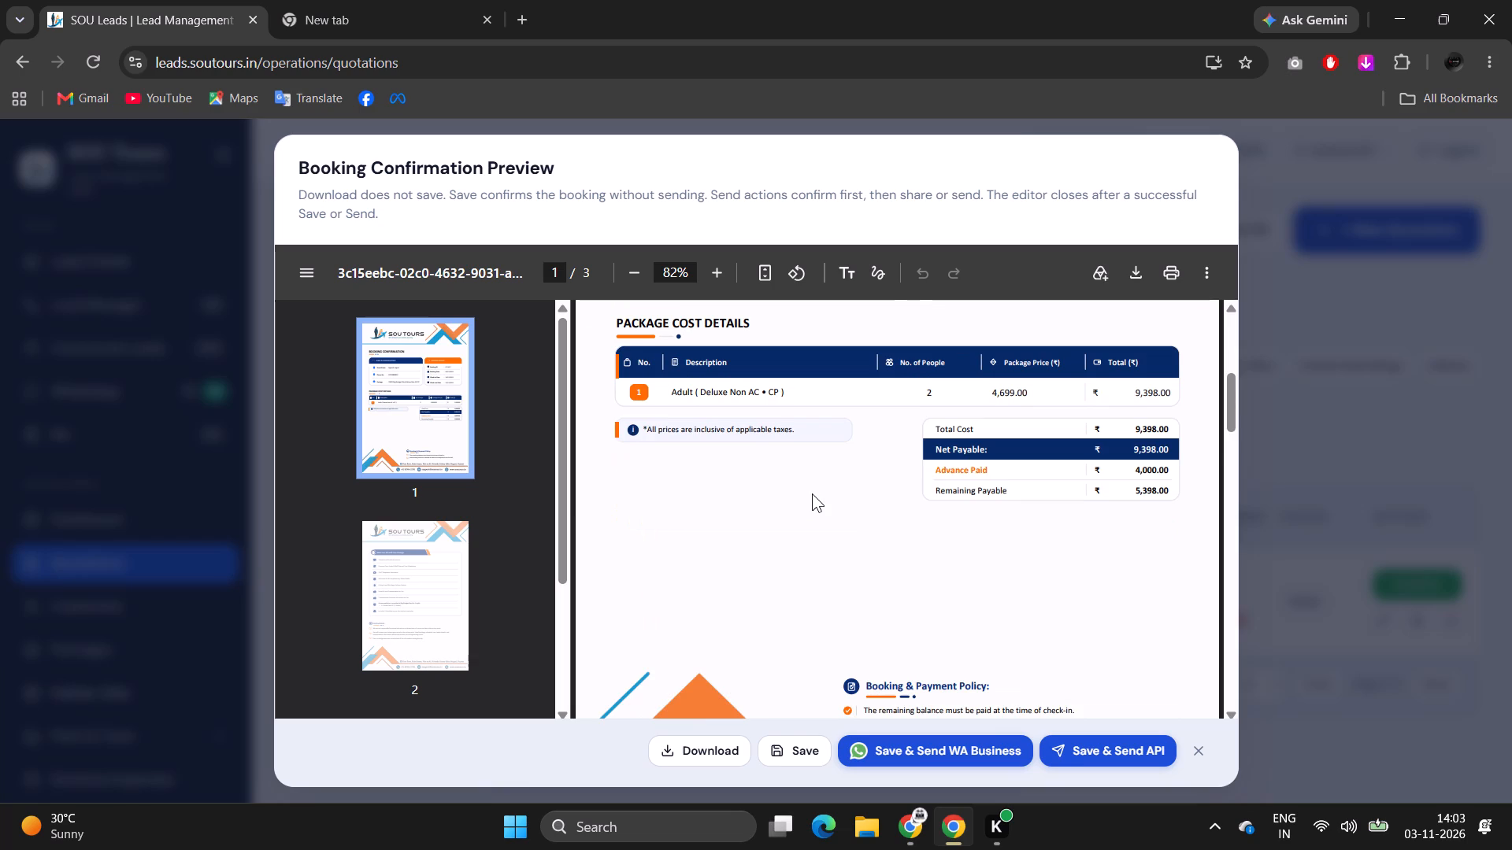
scroll(812, 493, "down", 9)
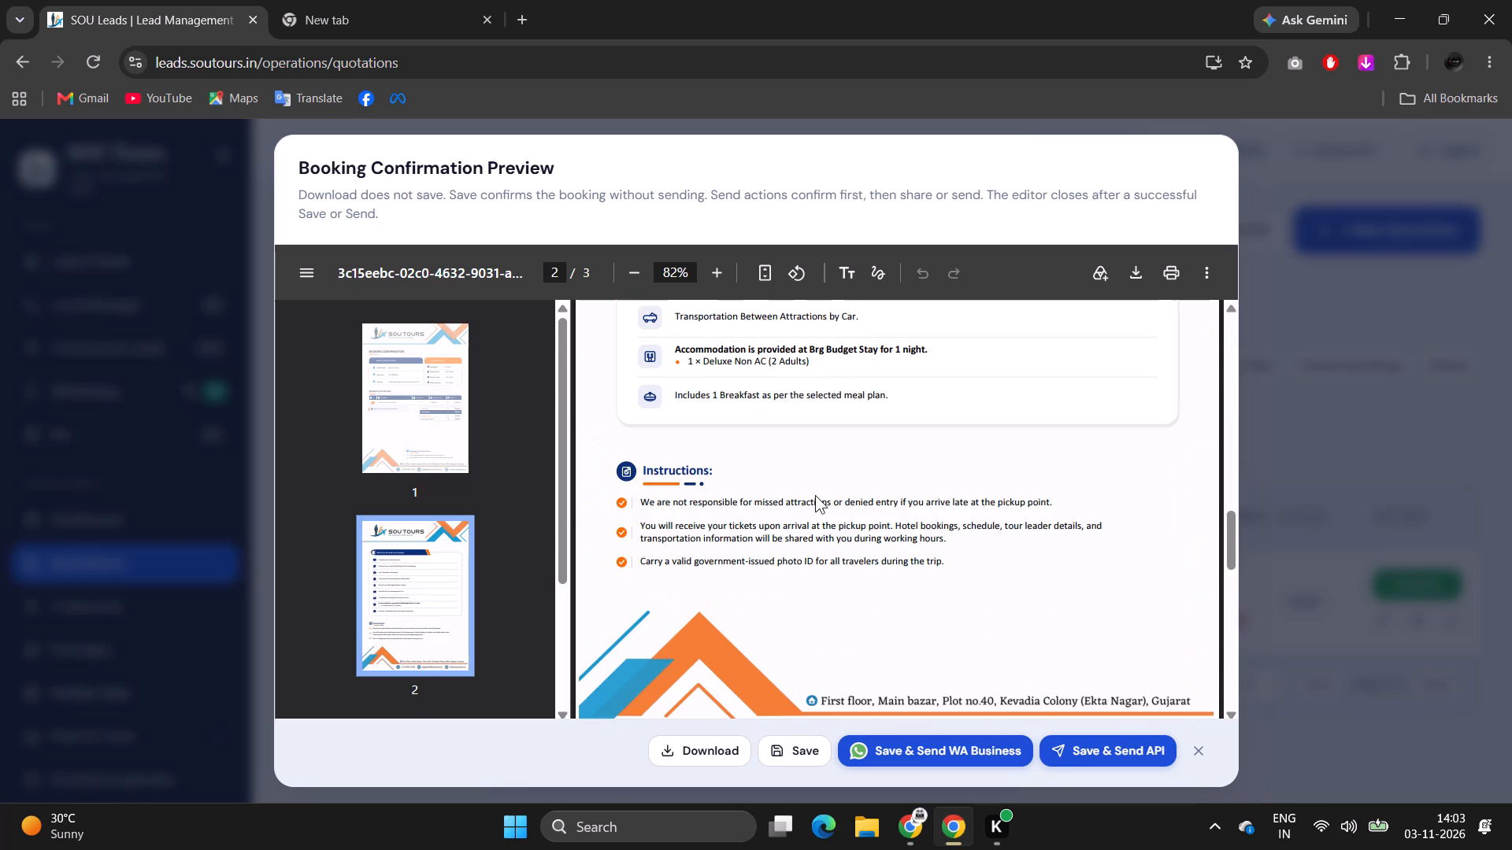
scroll(815, 495, "down", 20)
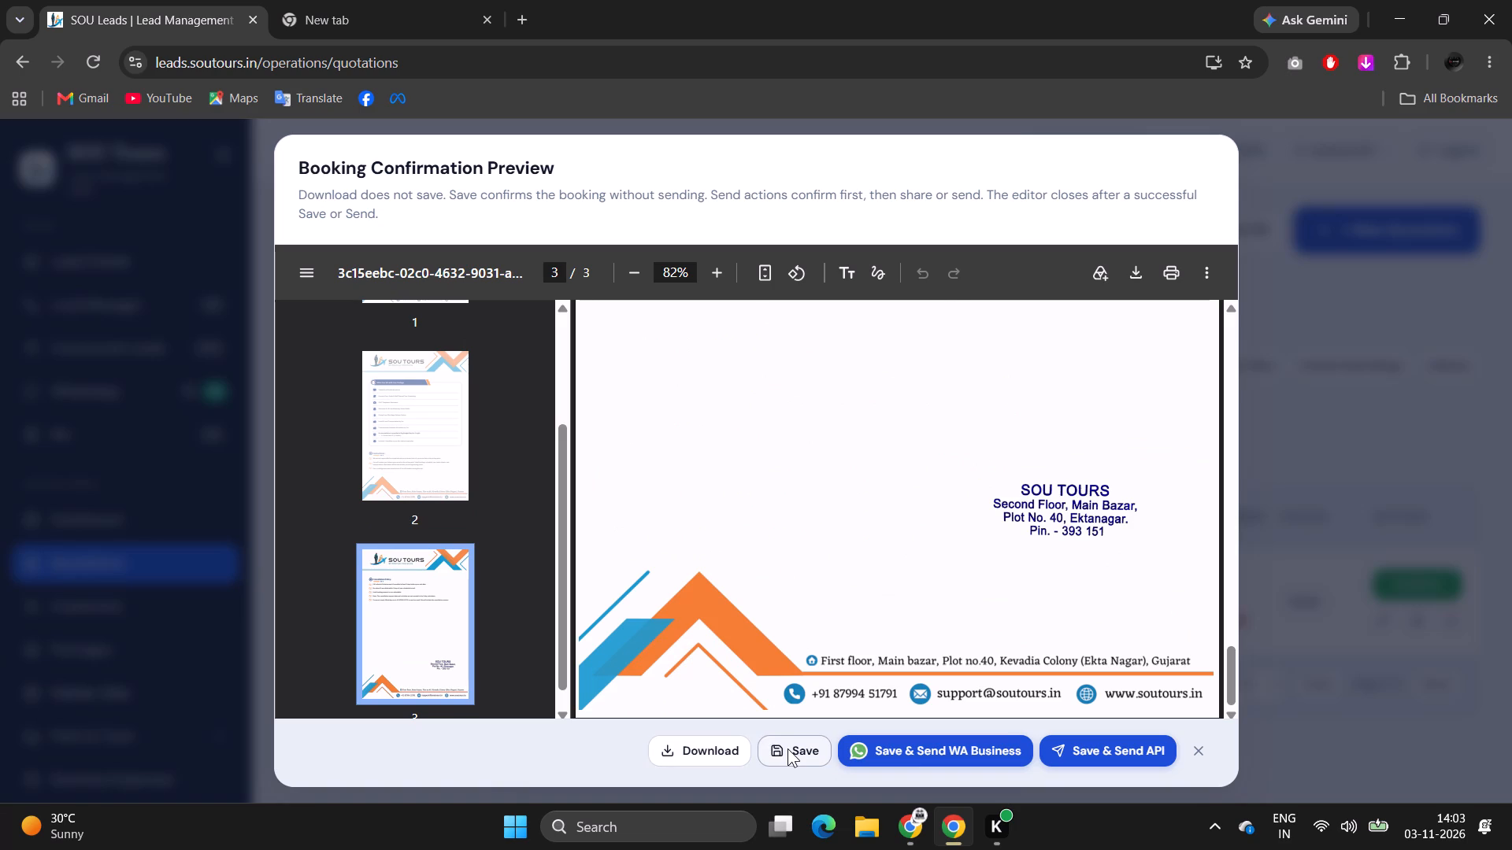
scroll(962, 486, "up", 20)
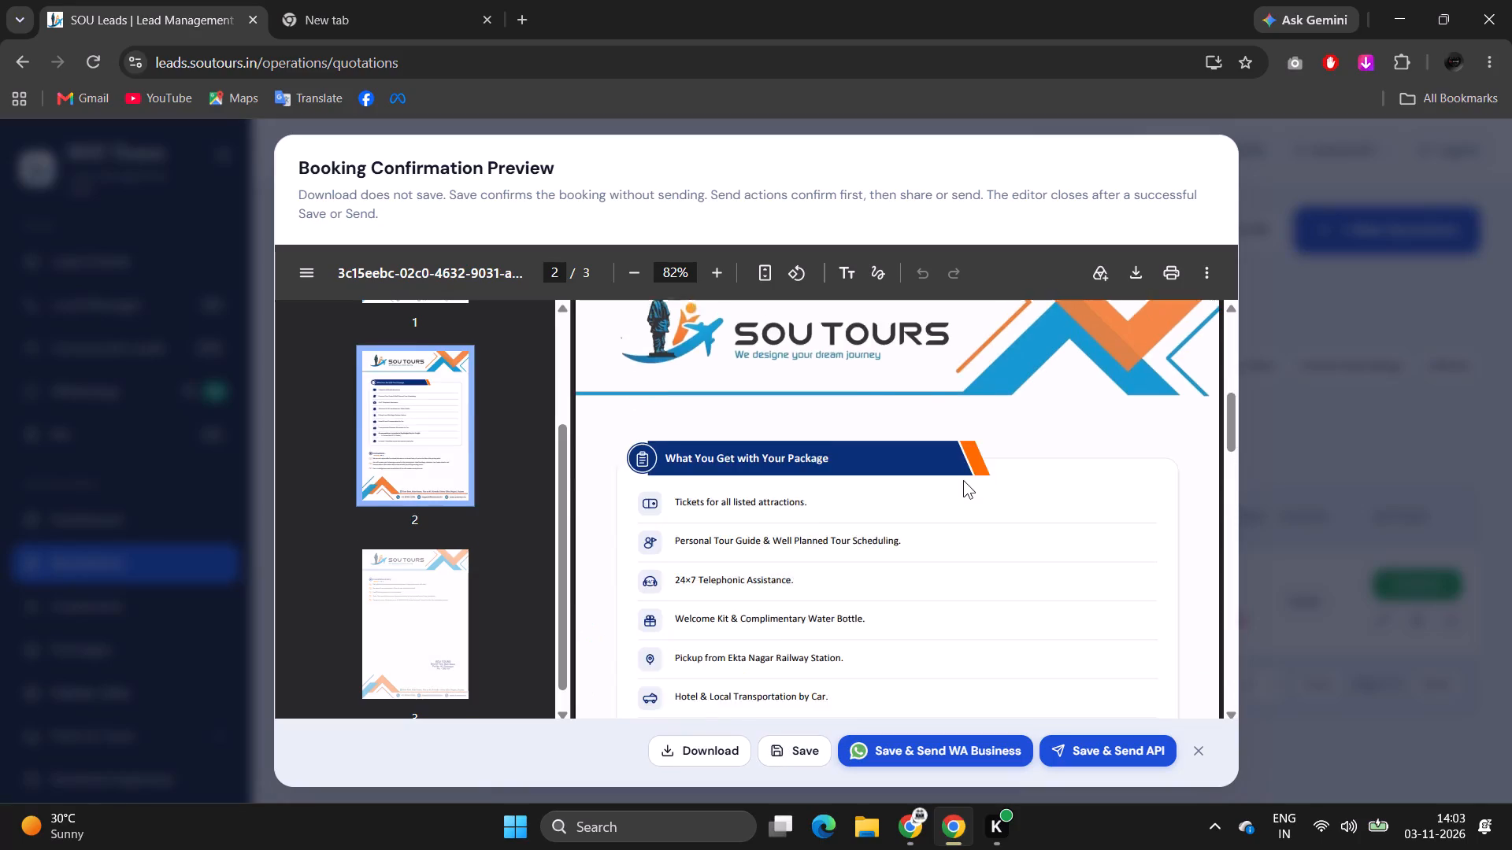
scroll(963, 480, "up", 9)
scroll(960, 480, "down", 5)
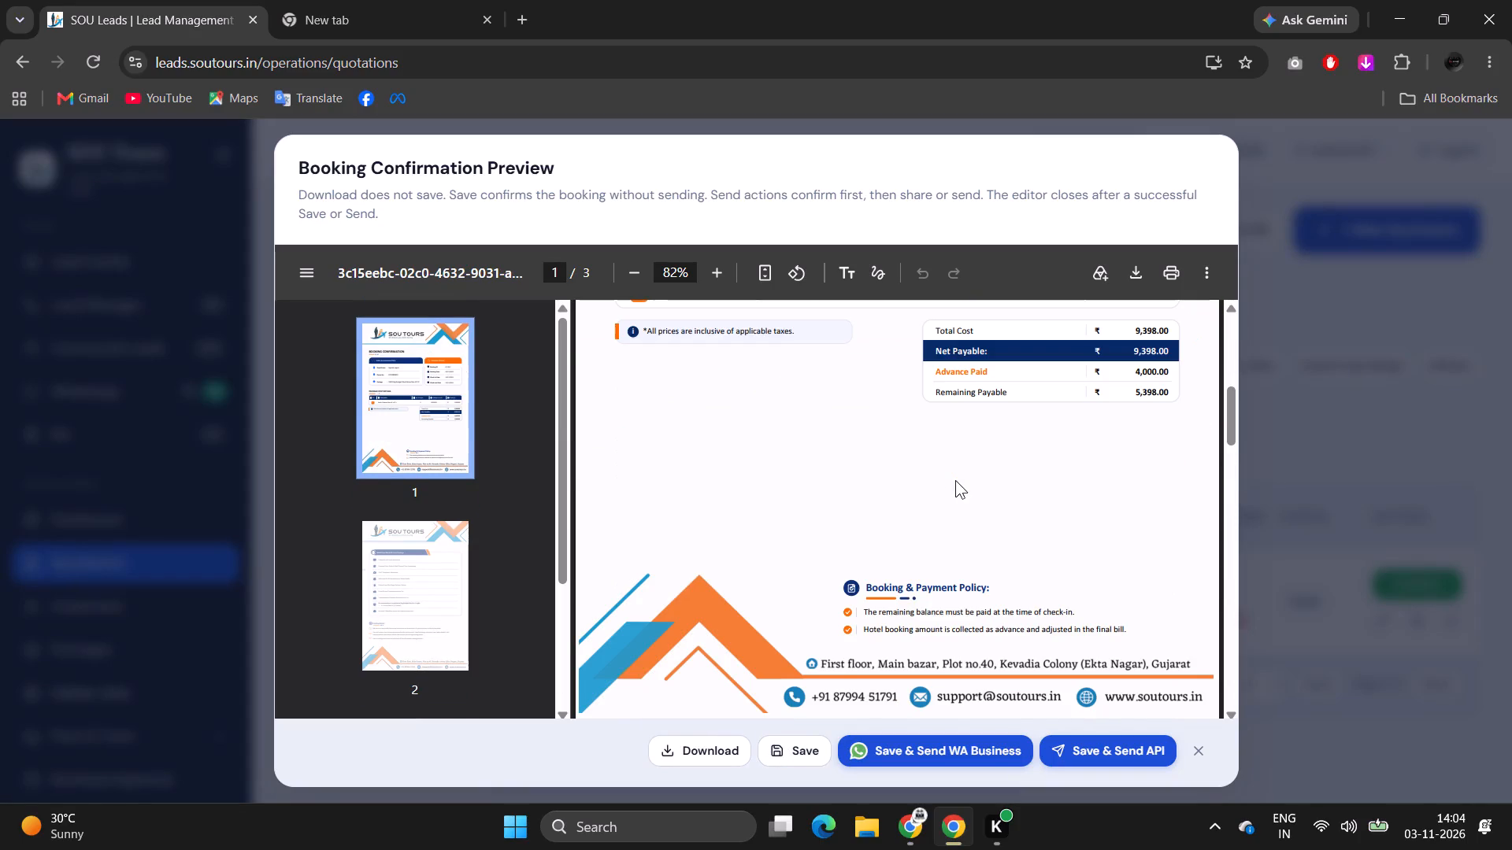
scroll(955, 480, "down", 6)
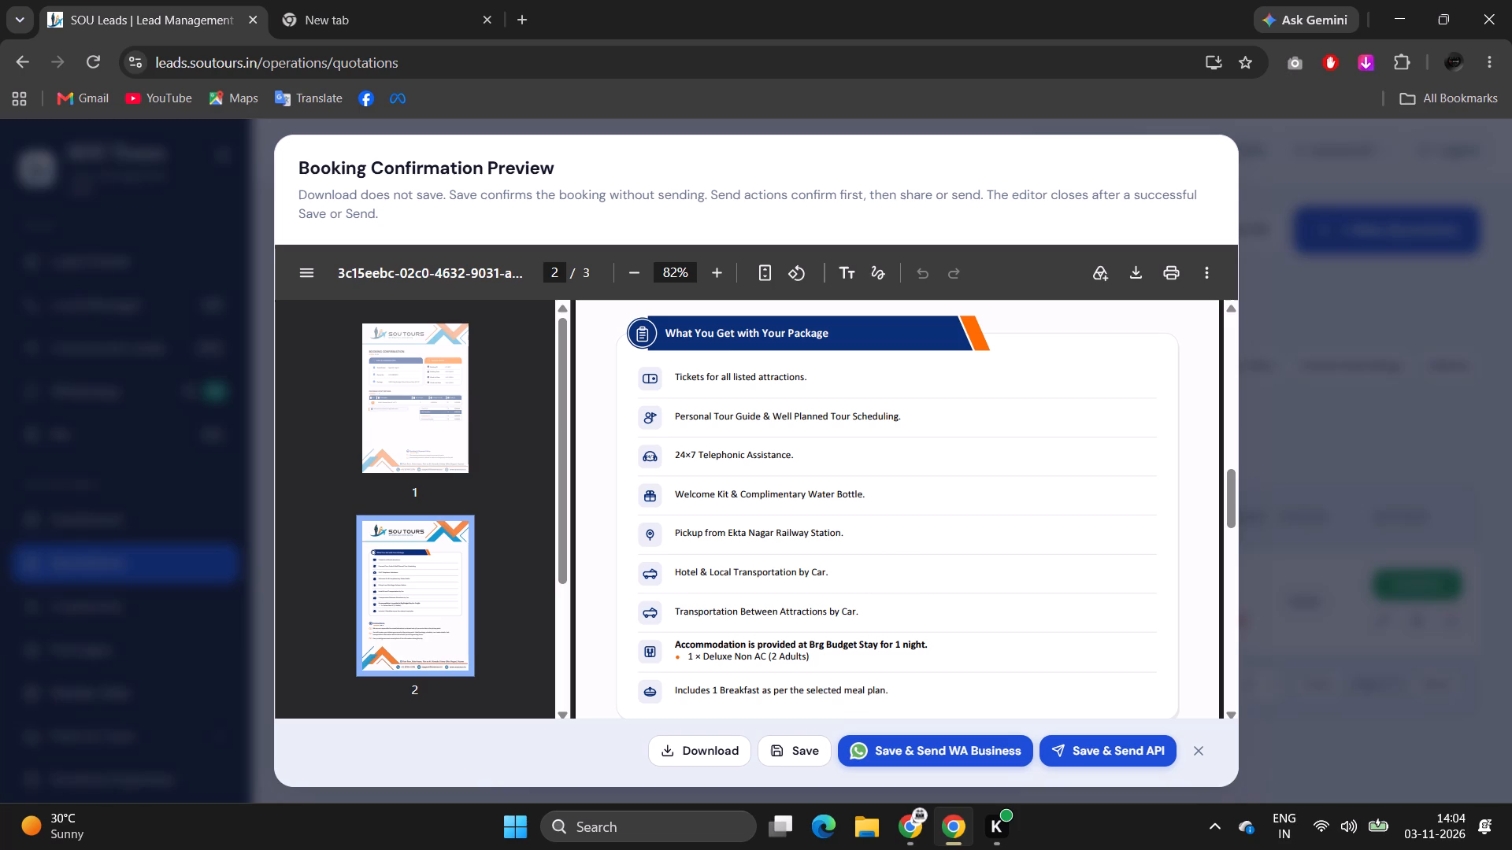
triple_click(860, 609)
left_click(860, 609)
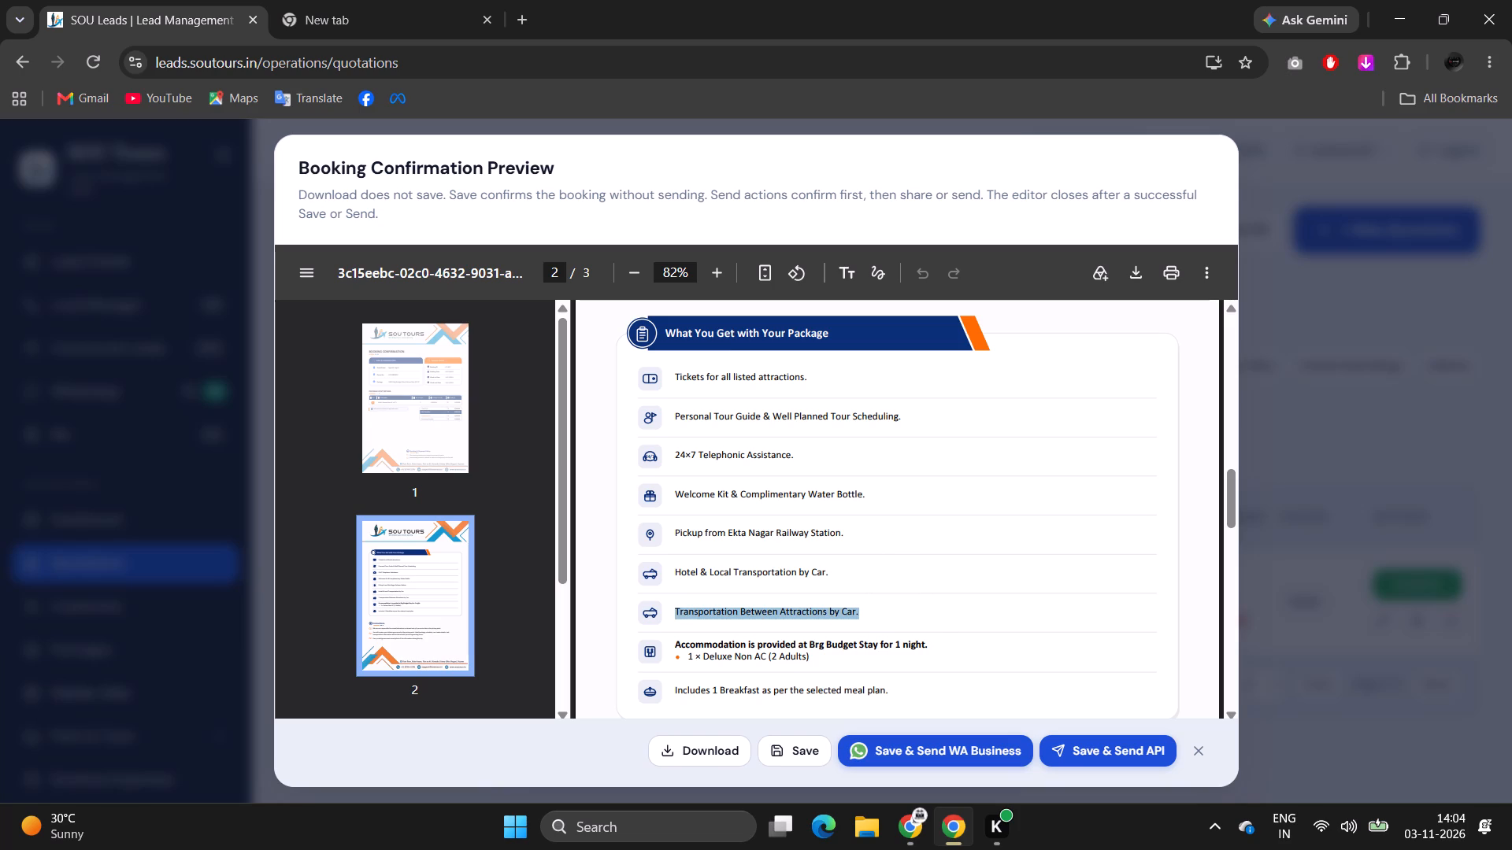
scroll(860, 609, "down", 1)
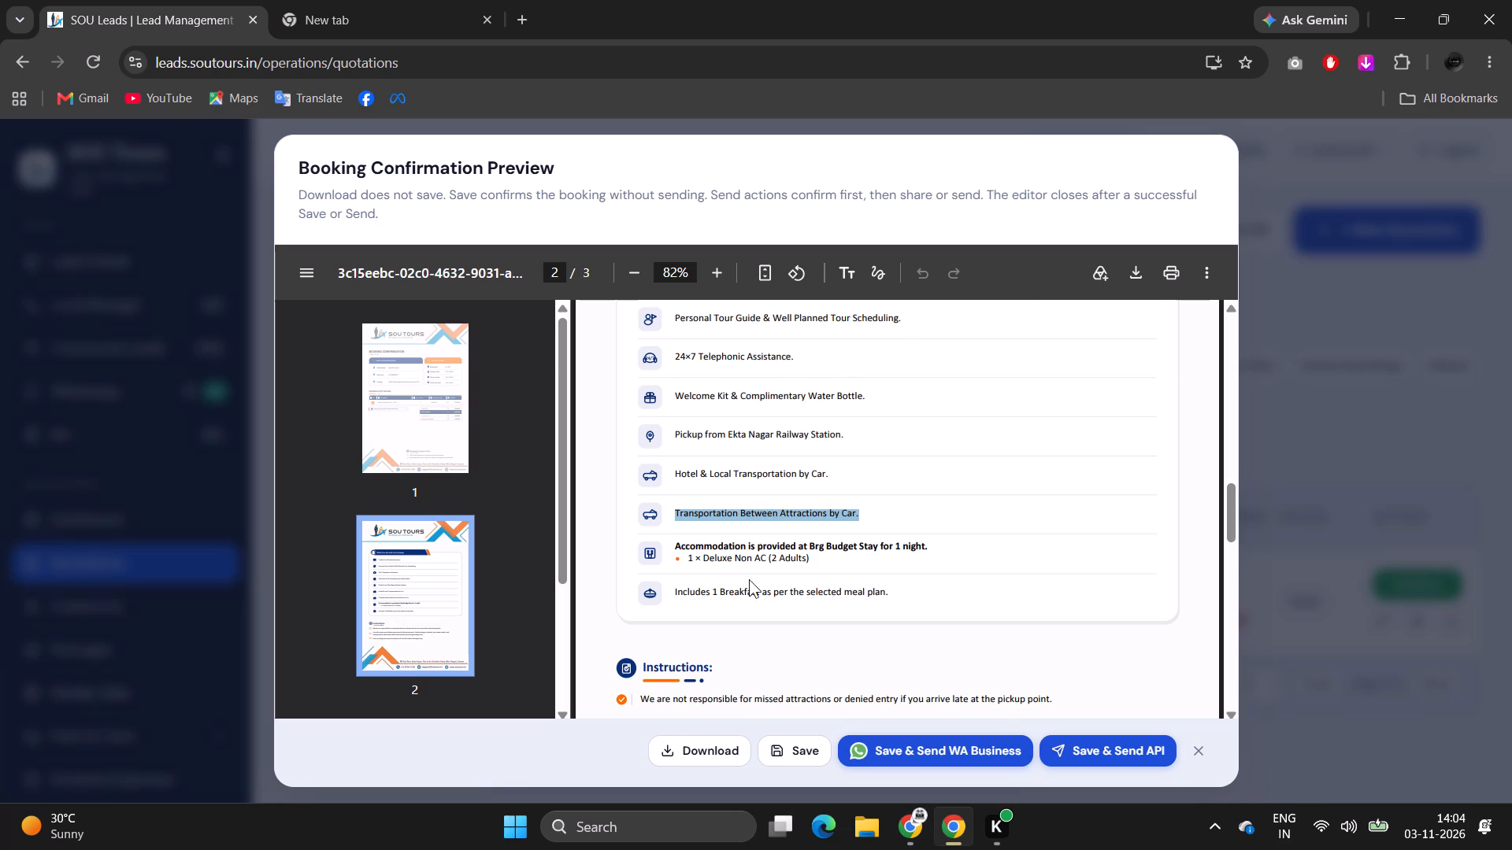
left_click(1347, 443)
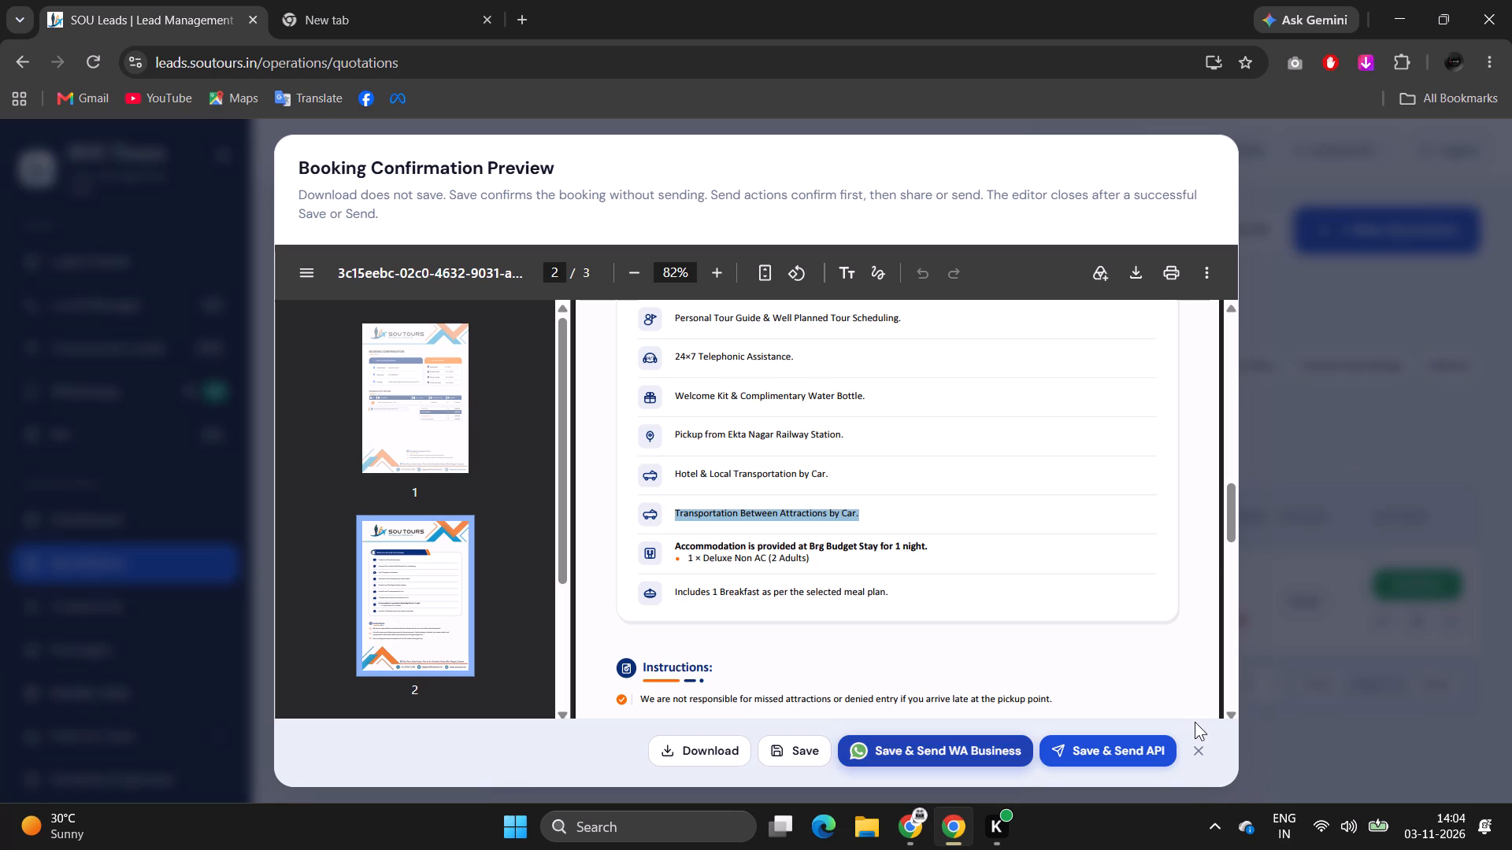
left_click(1197, 752)
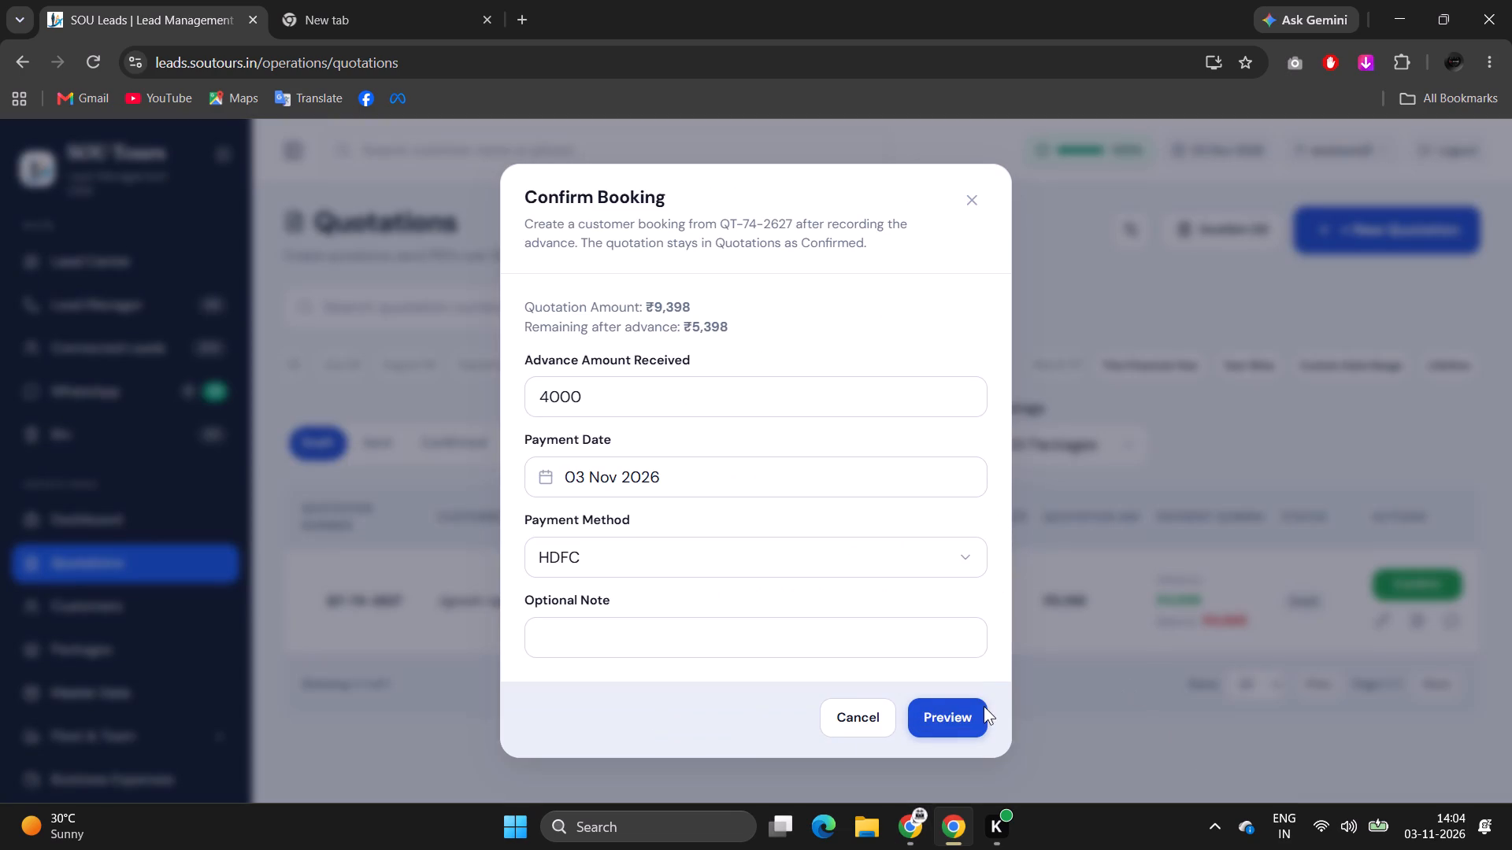
left_click(822, 722)
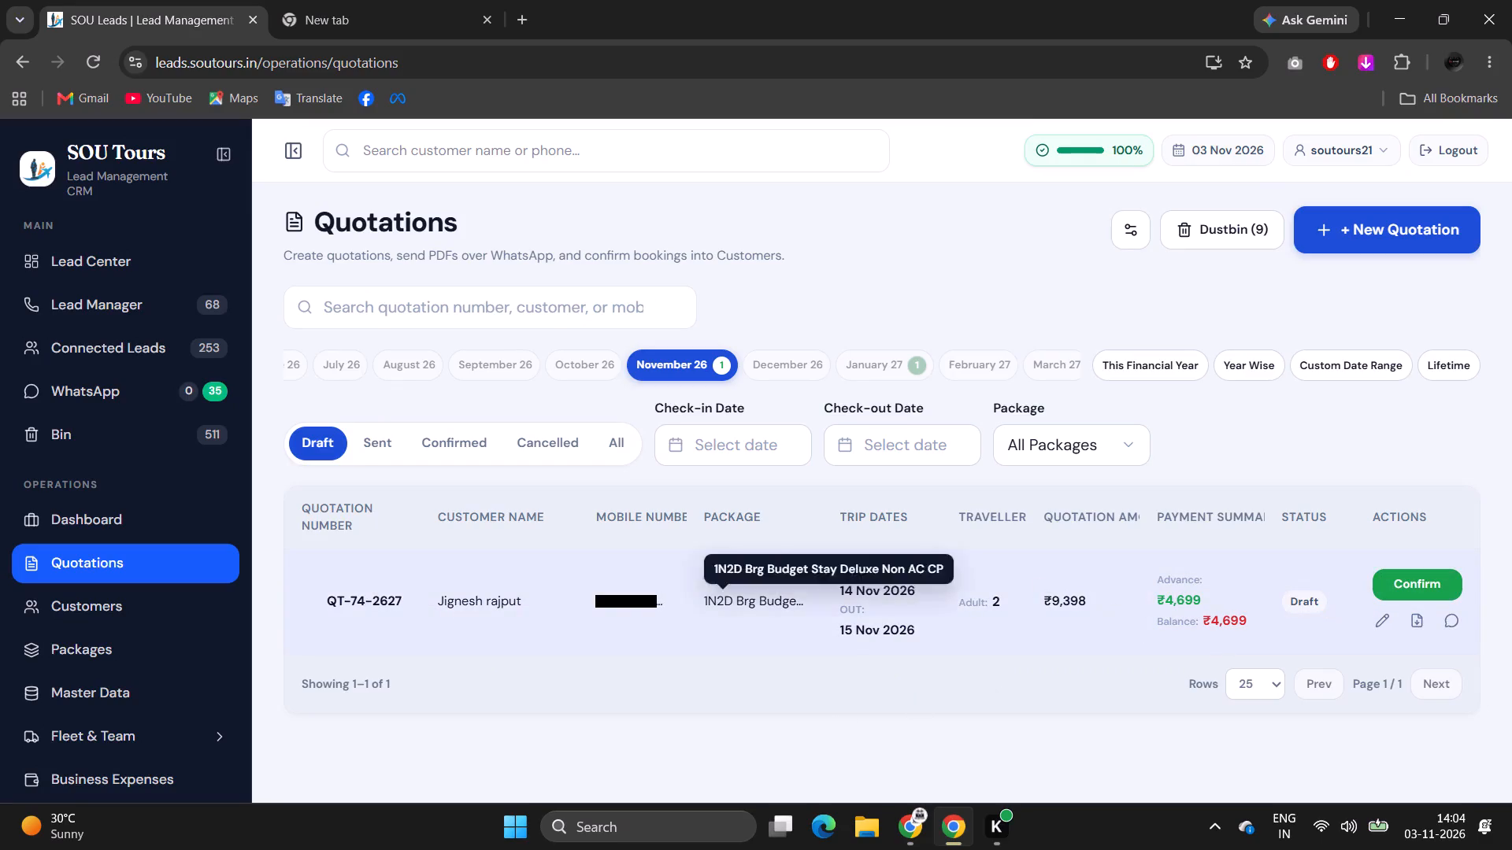
Edit quotation QT-74-2627 to set the Transportation Between Attractions method to Sou E-bus, and continue to the package inclusions.
left_click(1380, 618)
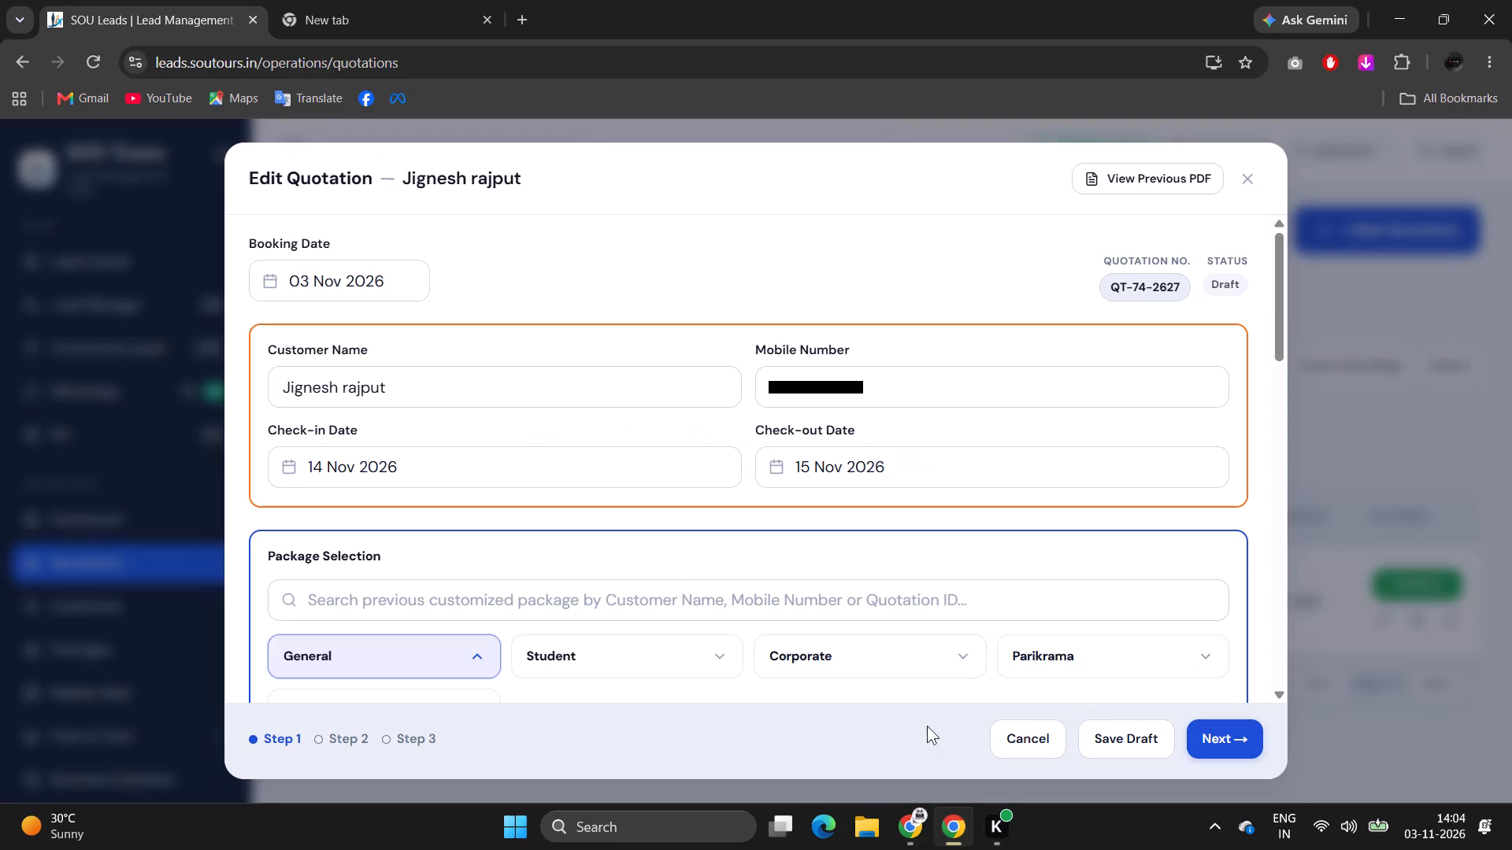
left_click(338, 734)
left_click(394, 738)
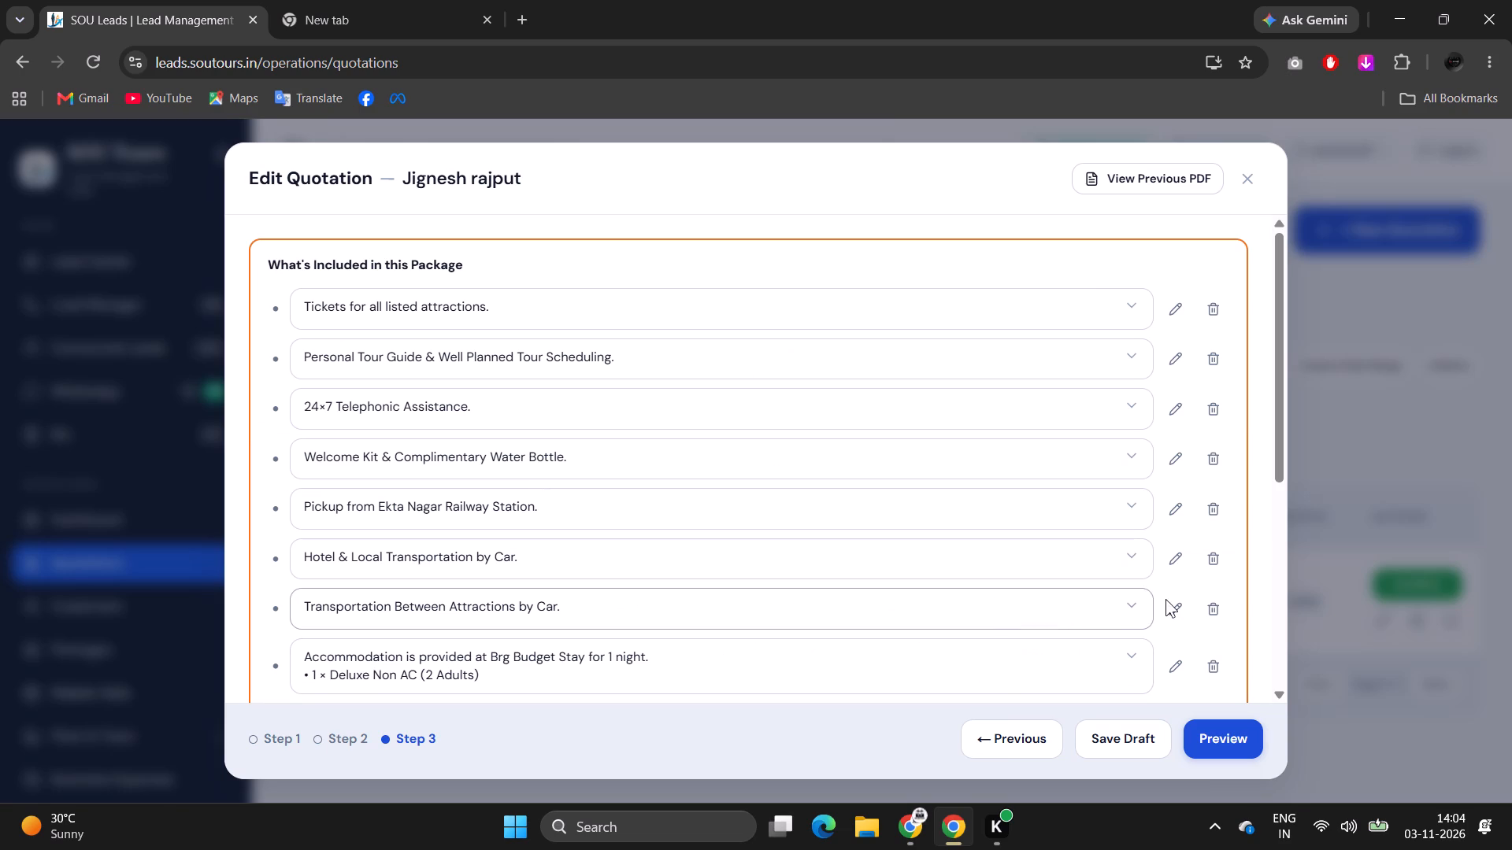
left_click(336, 736)
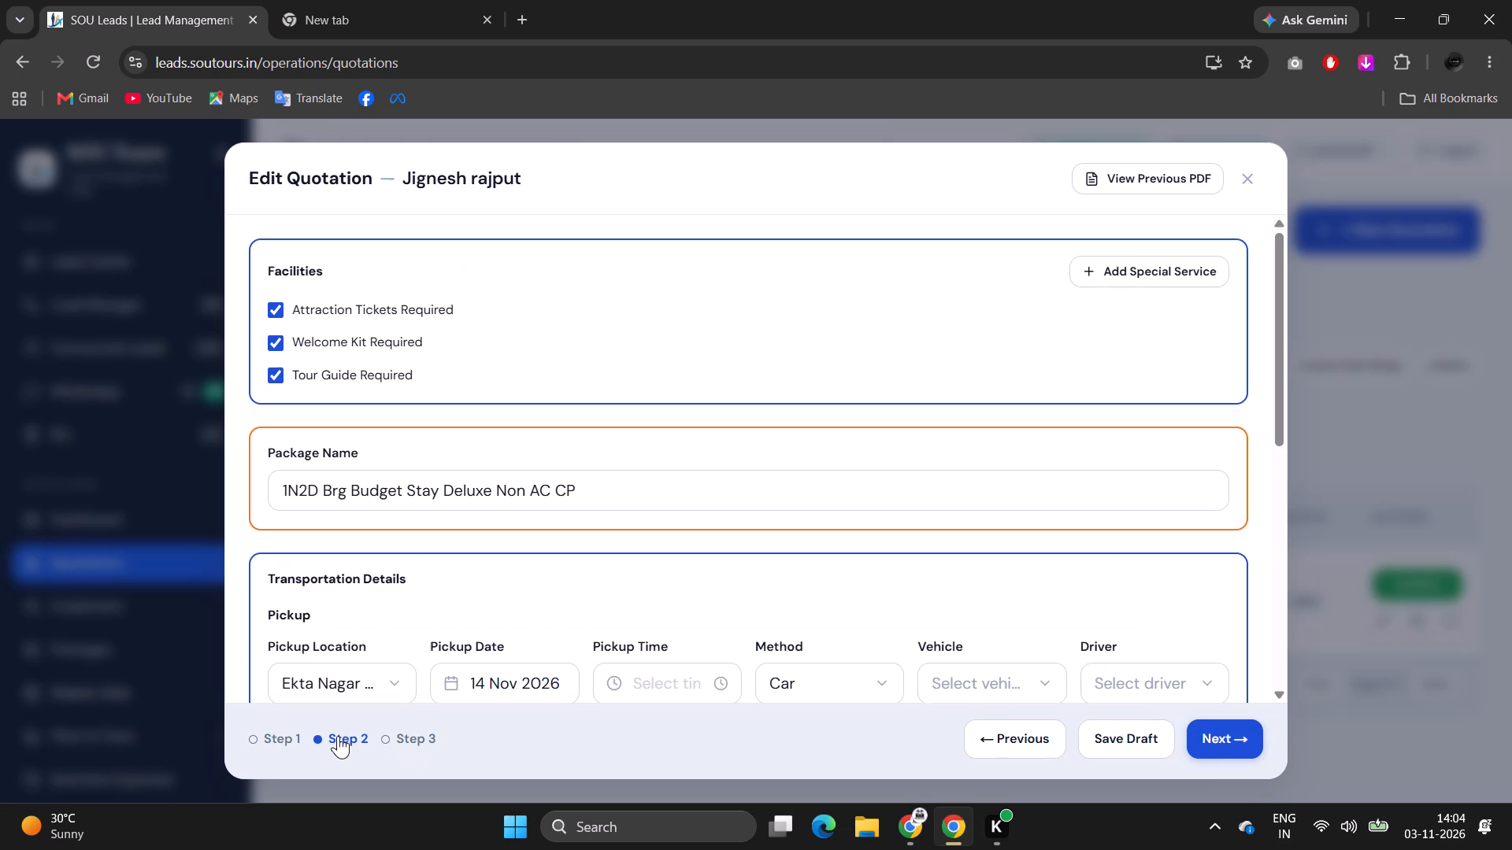
scroll(450, 493, "down", 5)
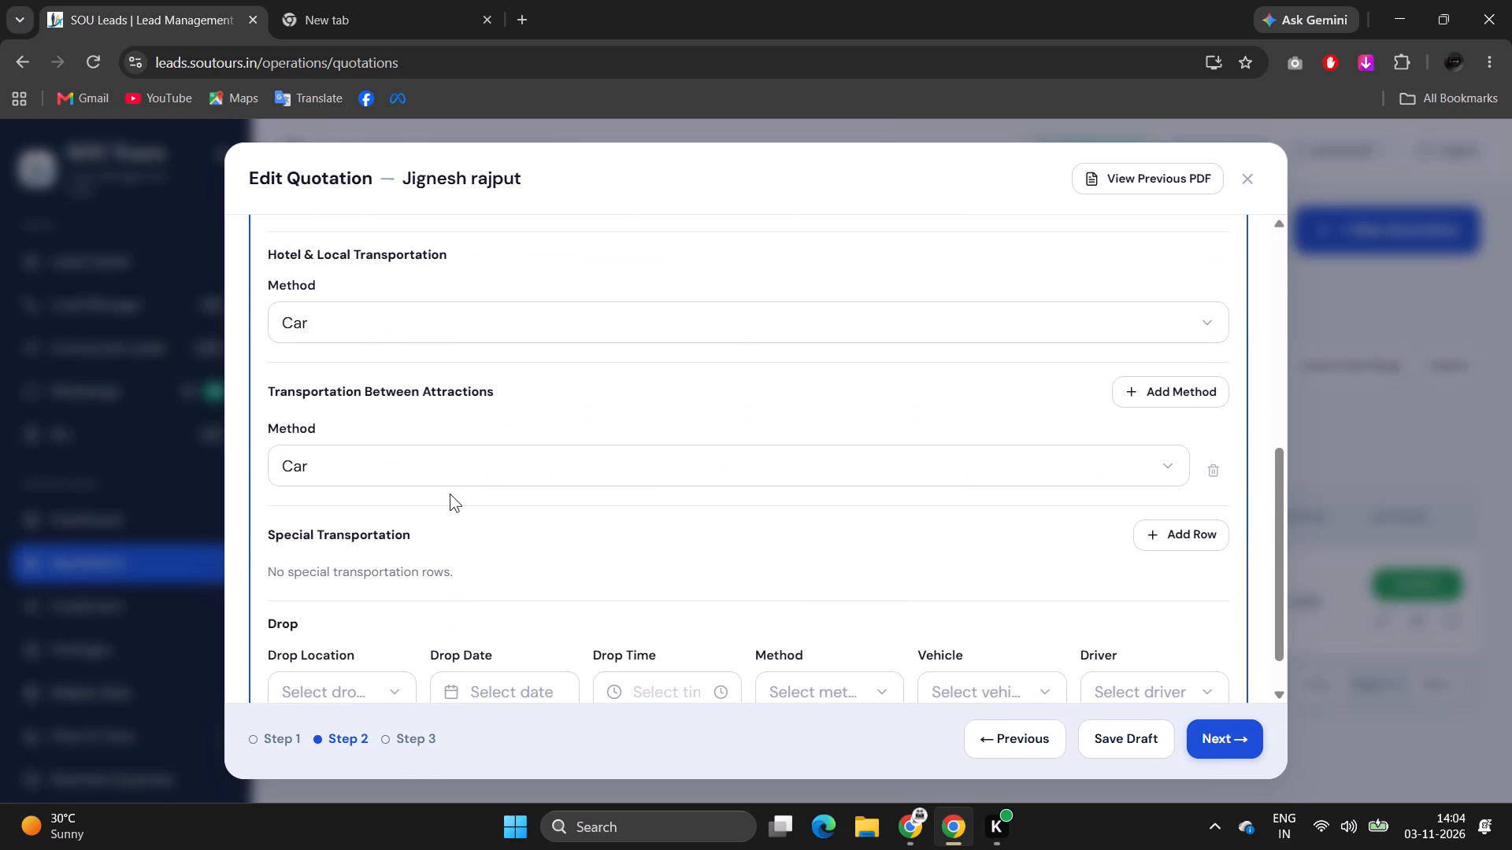
left_click(393, 471)
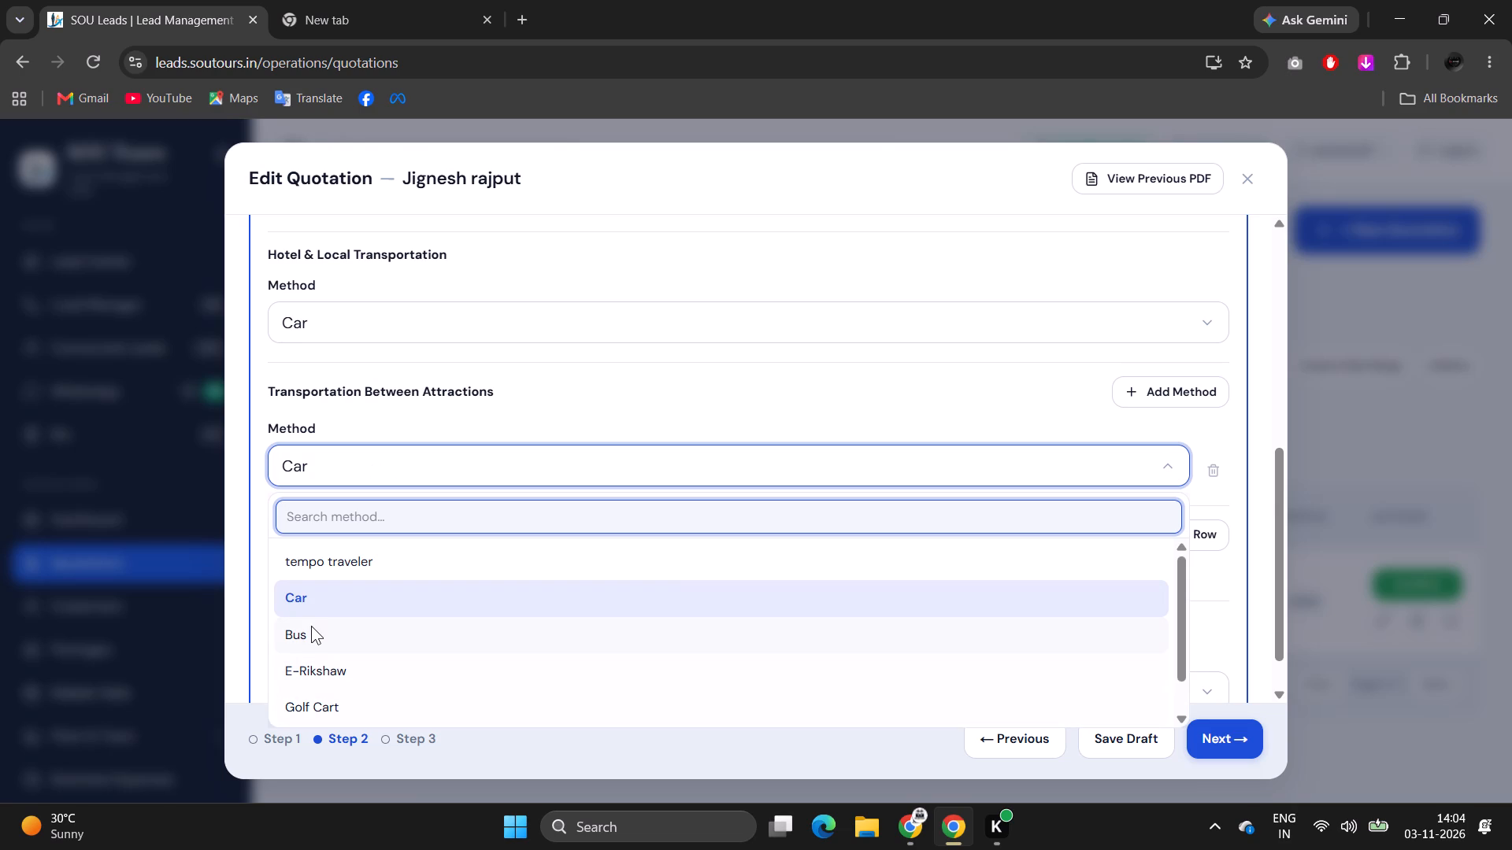
scroll(339, 630, "down", 3)
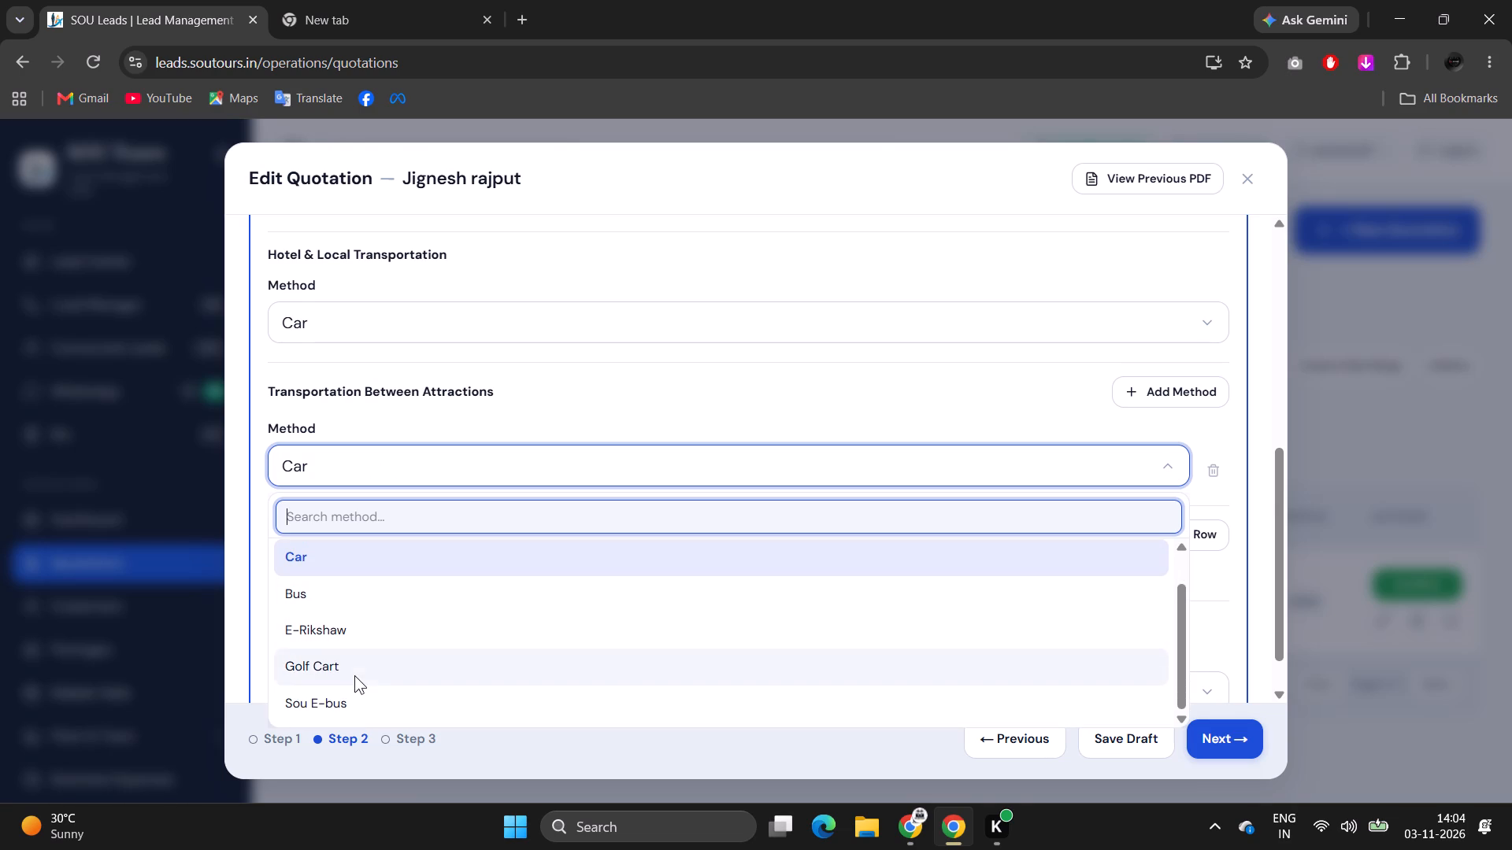
left_click(342, 704)
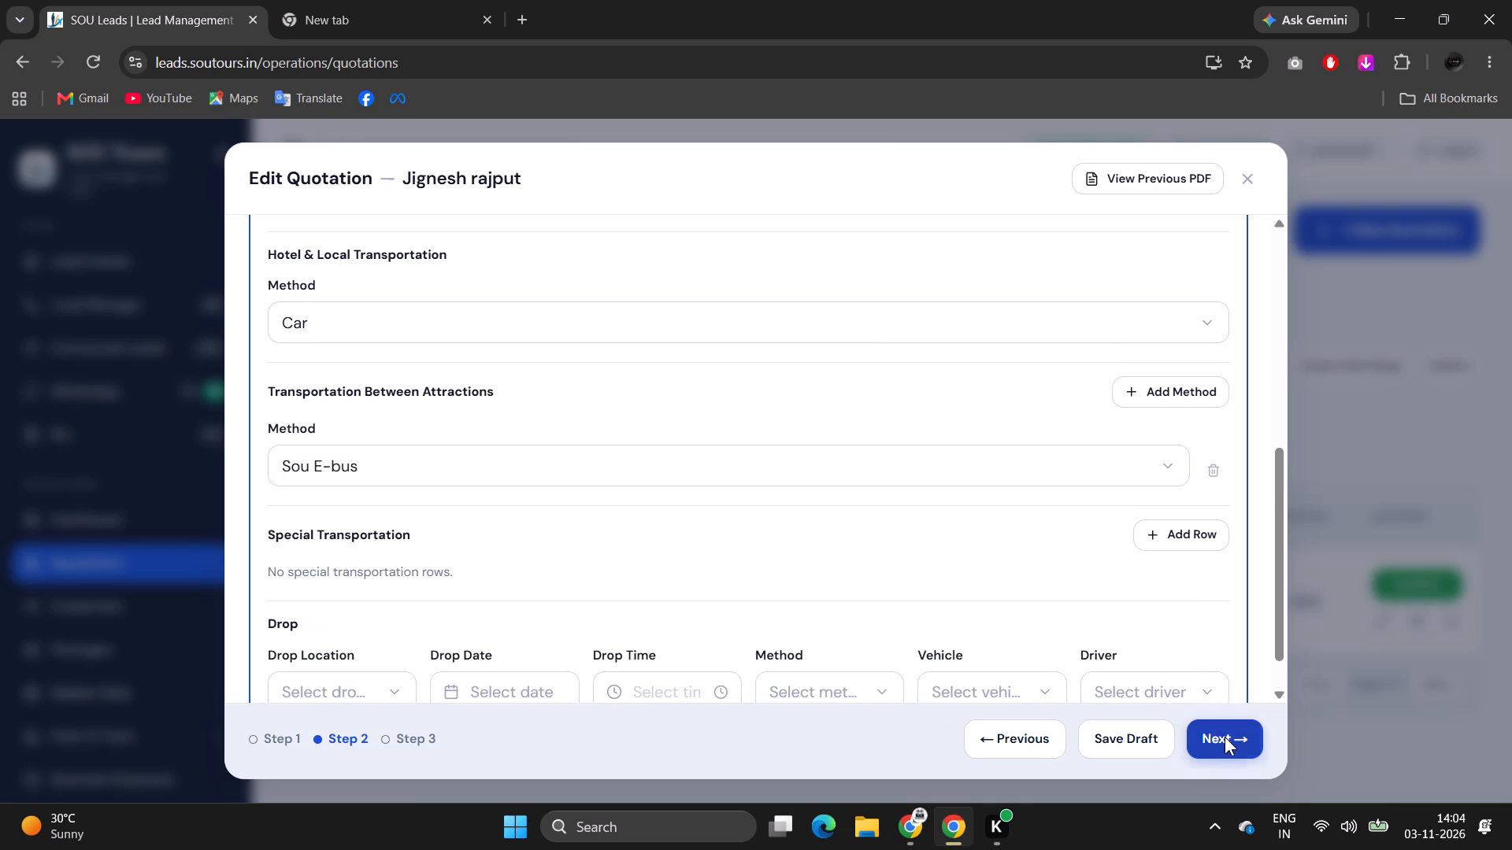
left_click(1226, 737)
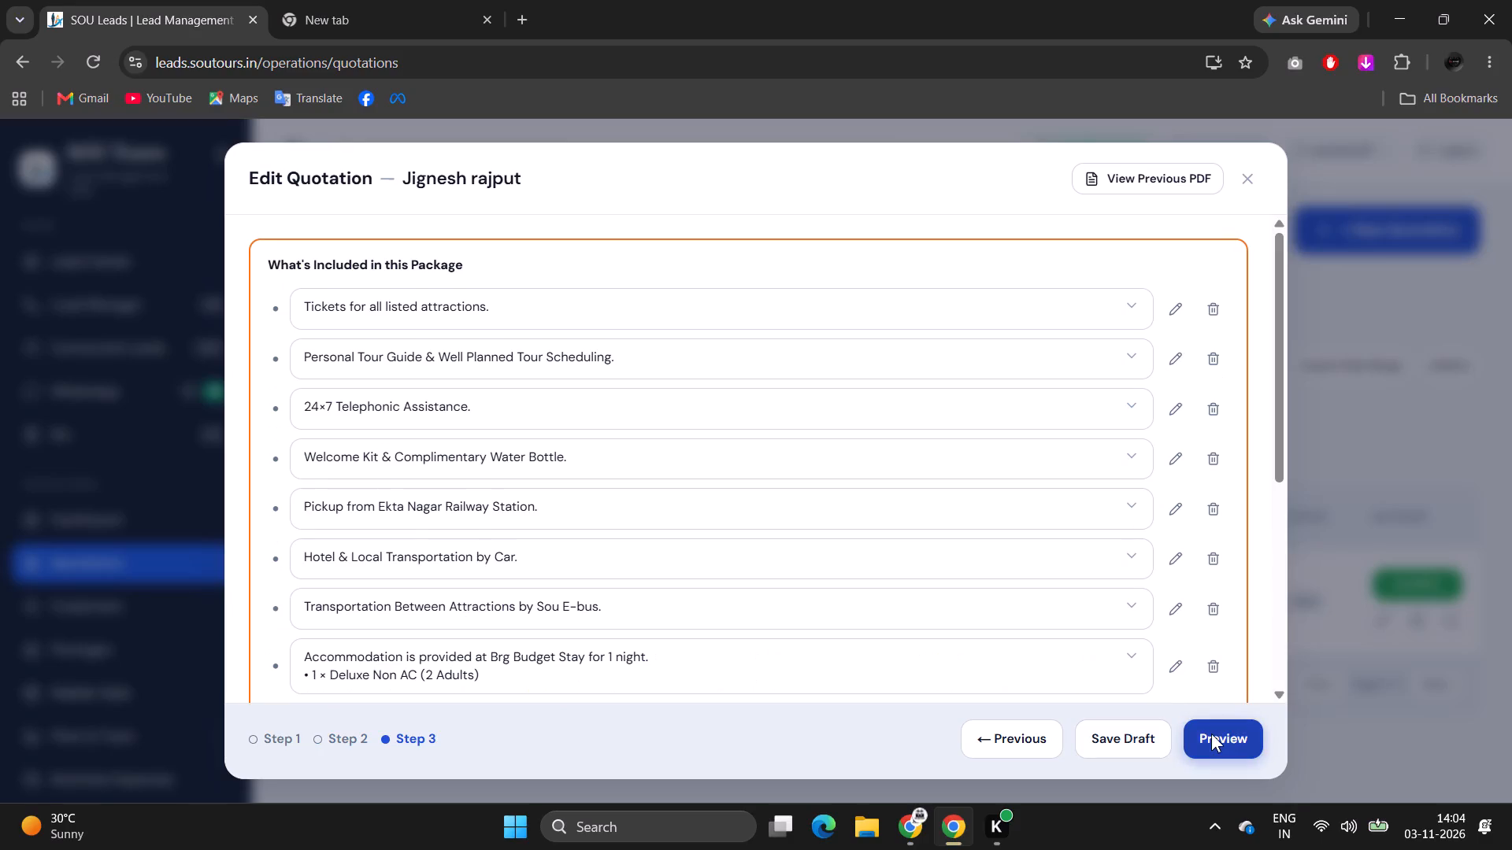
Preview quotation QT-74-2627, check its cost details and package inclusions, and save the updated quotation without sending it.
left_click(1232, 728)
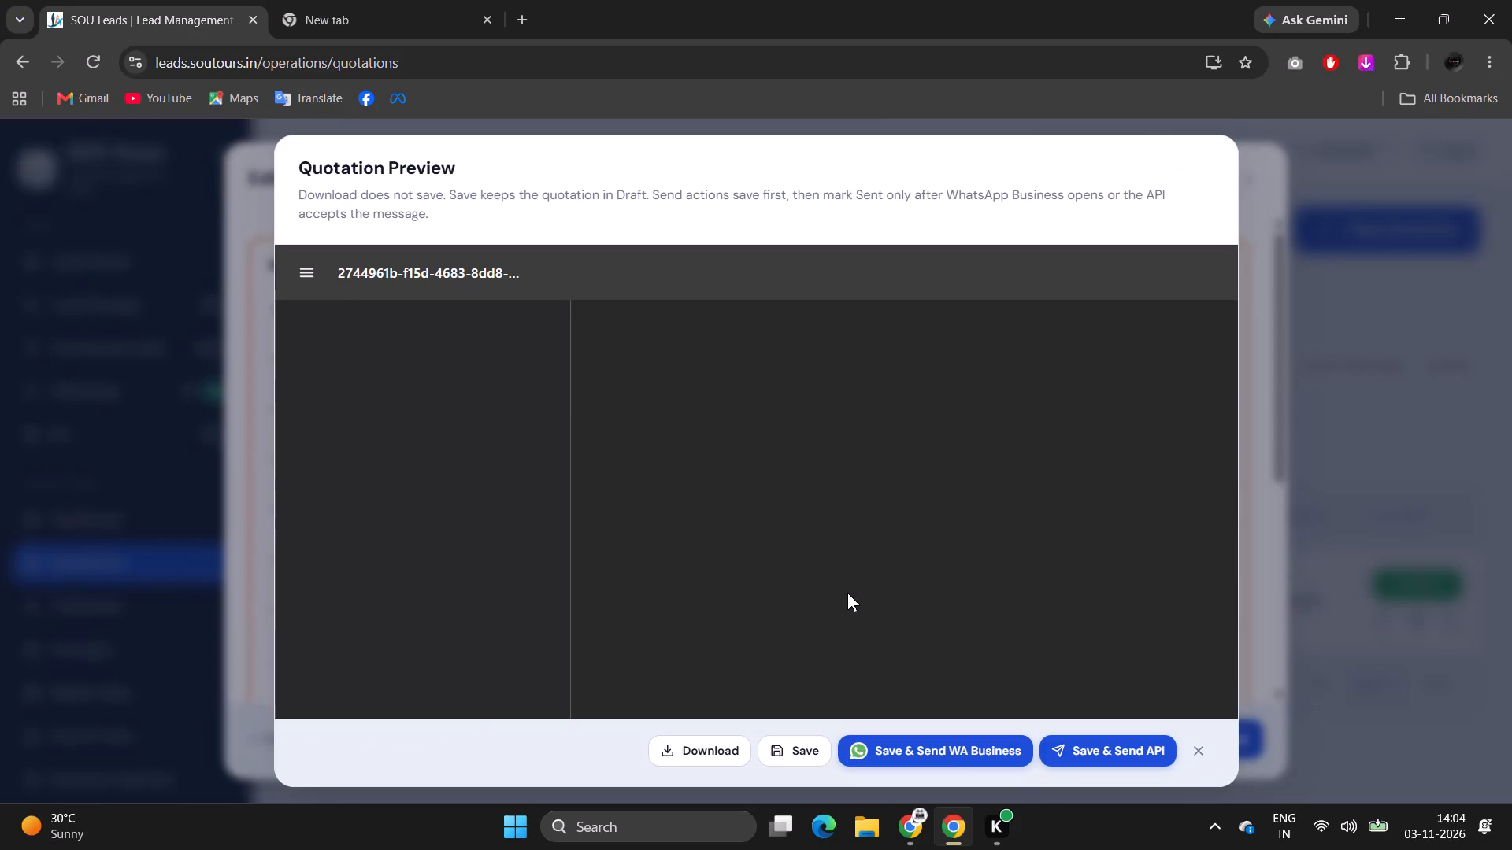
scroll(808, 540, "down", 2)
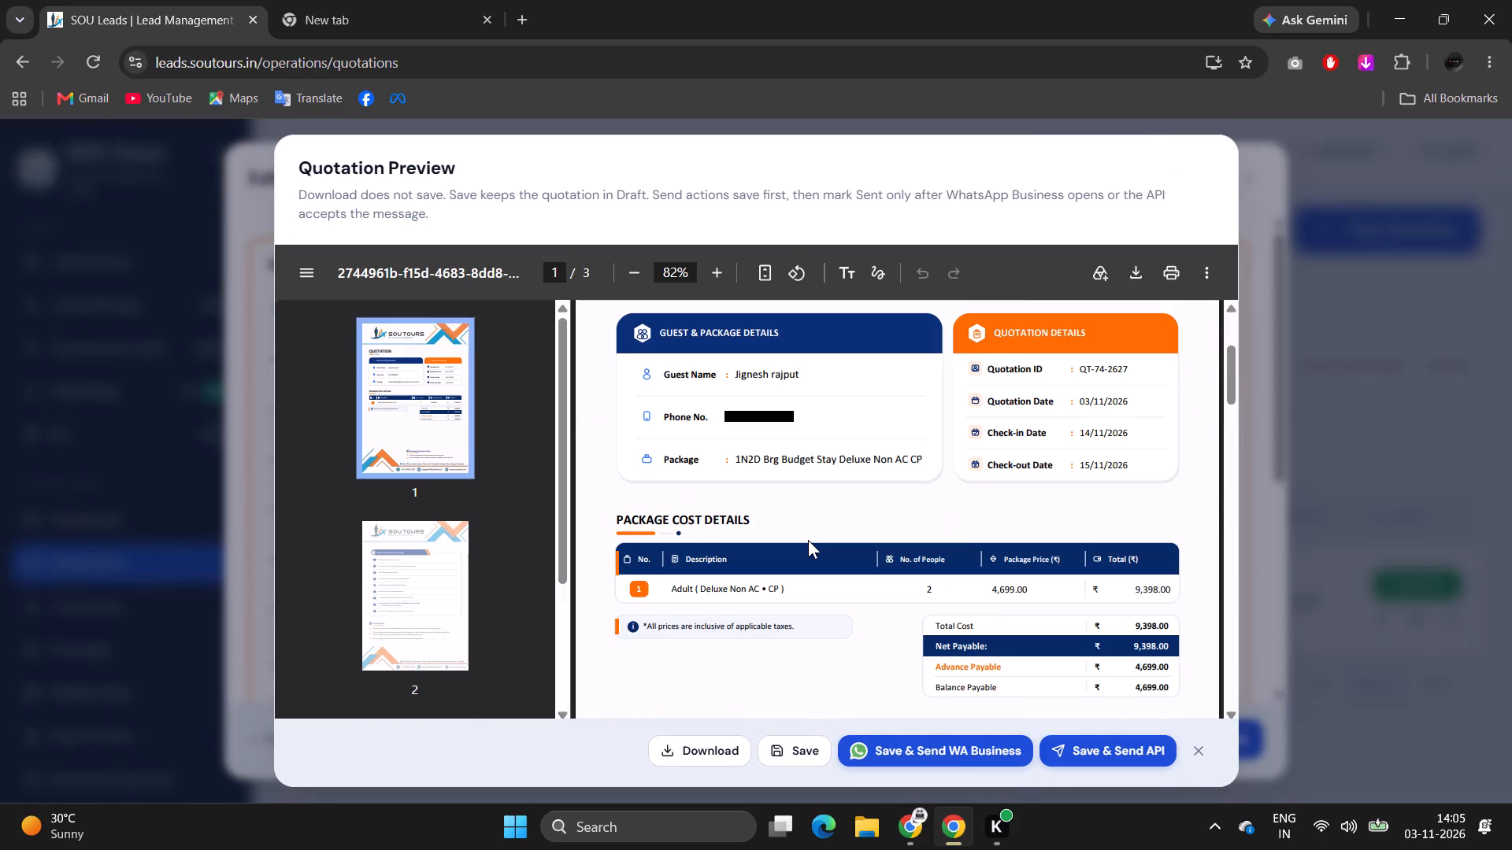
scroll(808, 540, "down", 8)
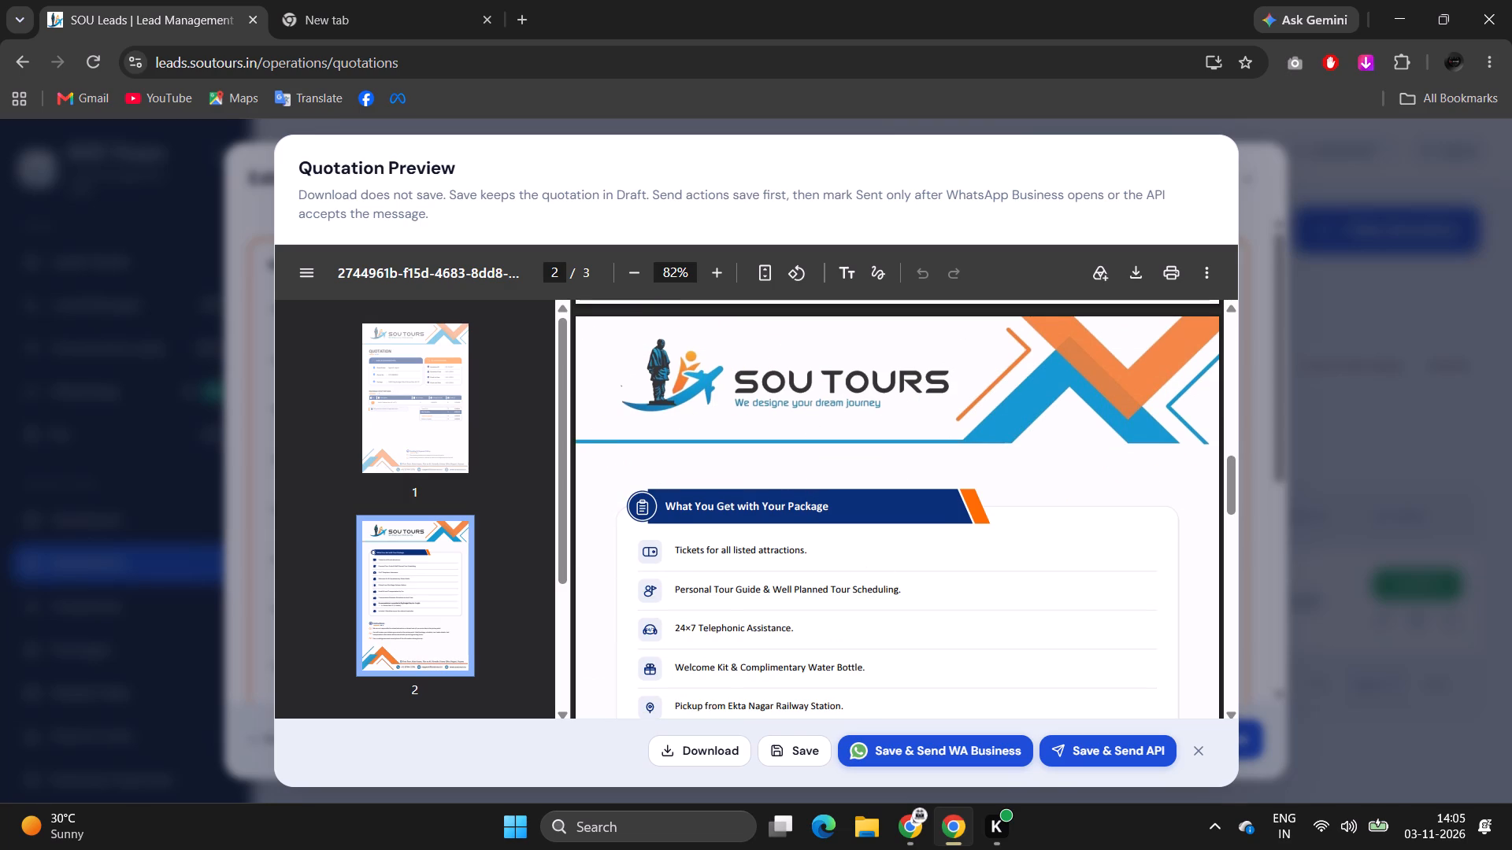
scroll(735, 632, "down", 1)
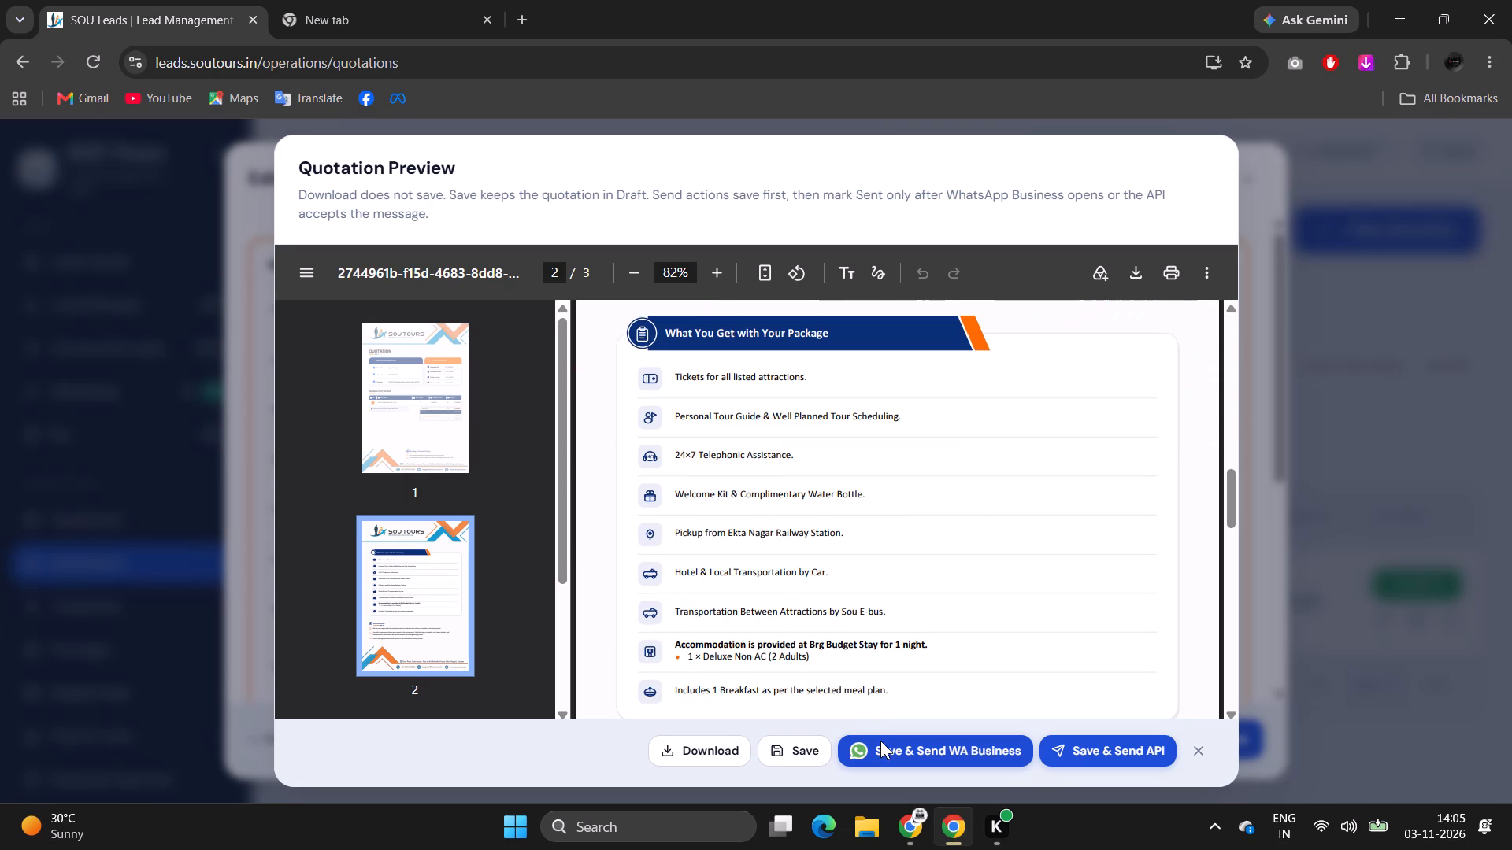
left_click(795, 752)
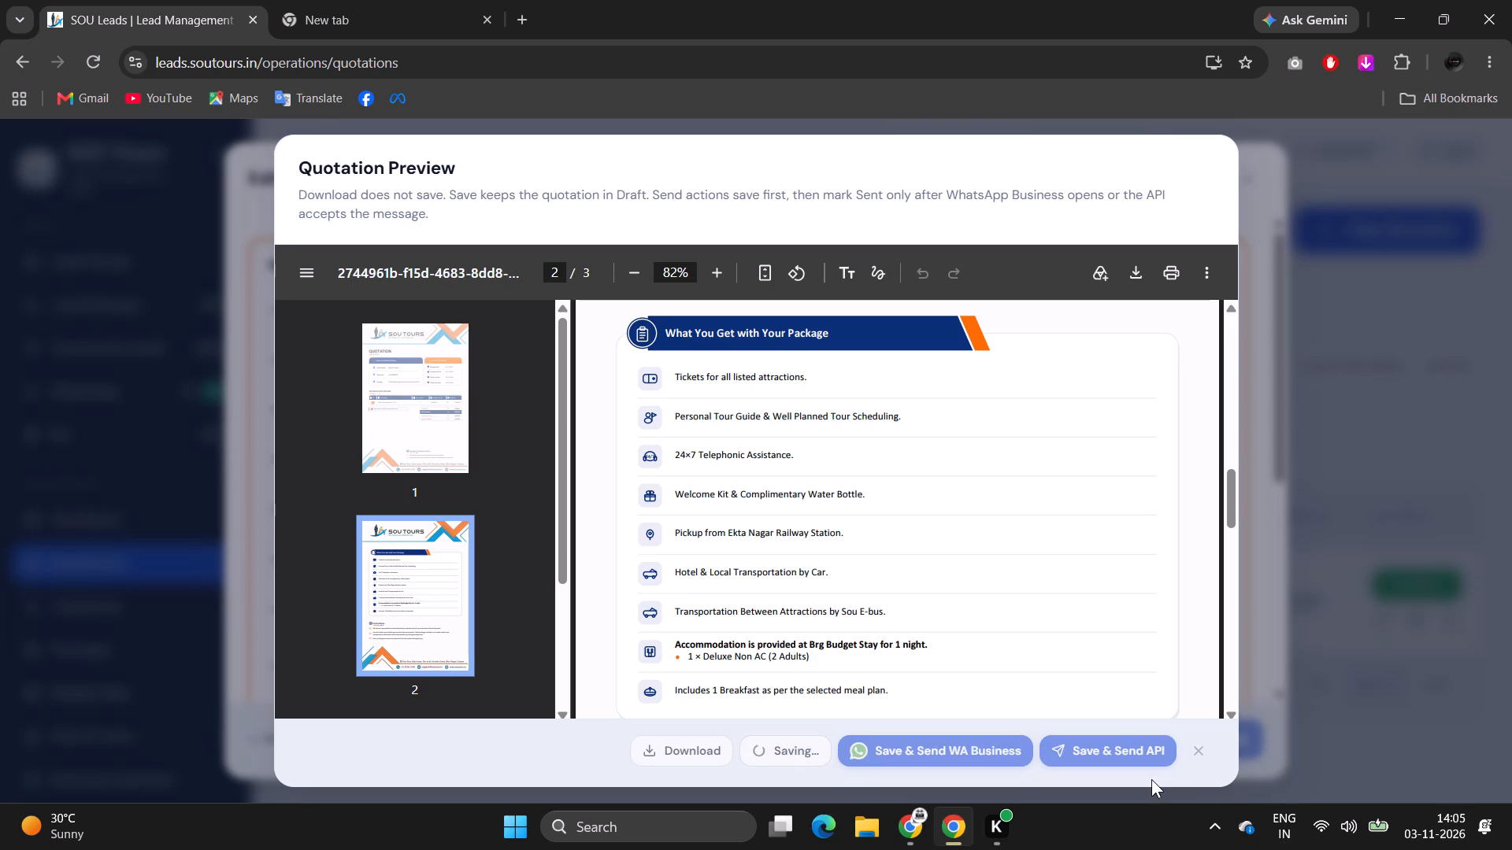
scroll(700, 410, "down", 1)
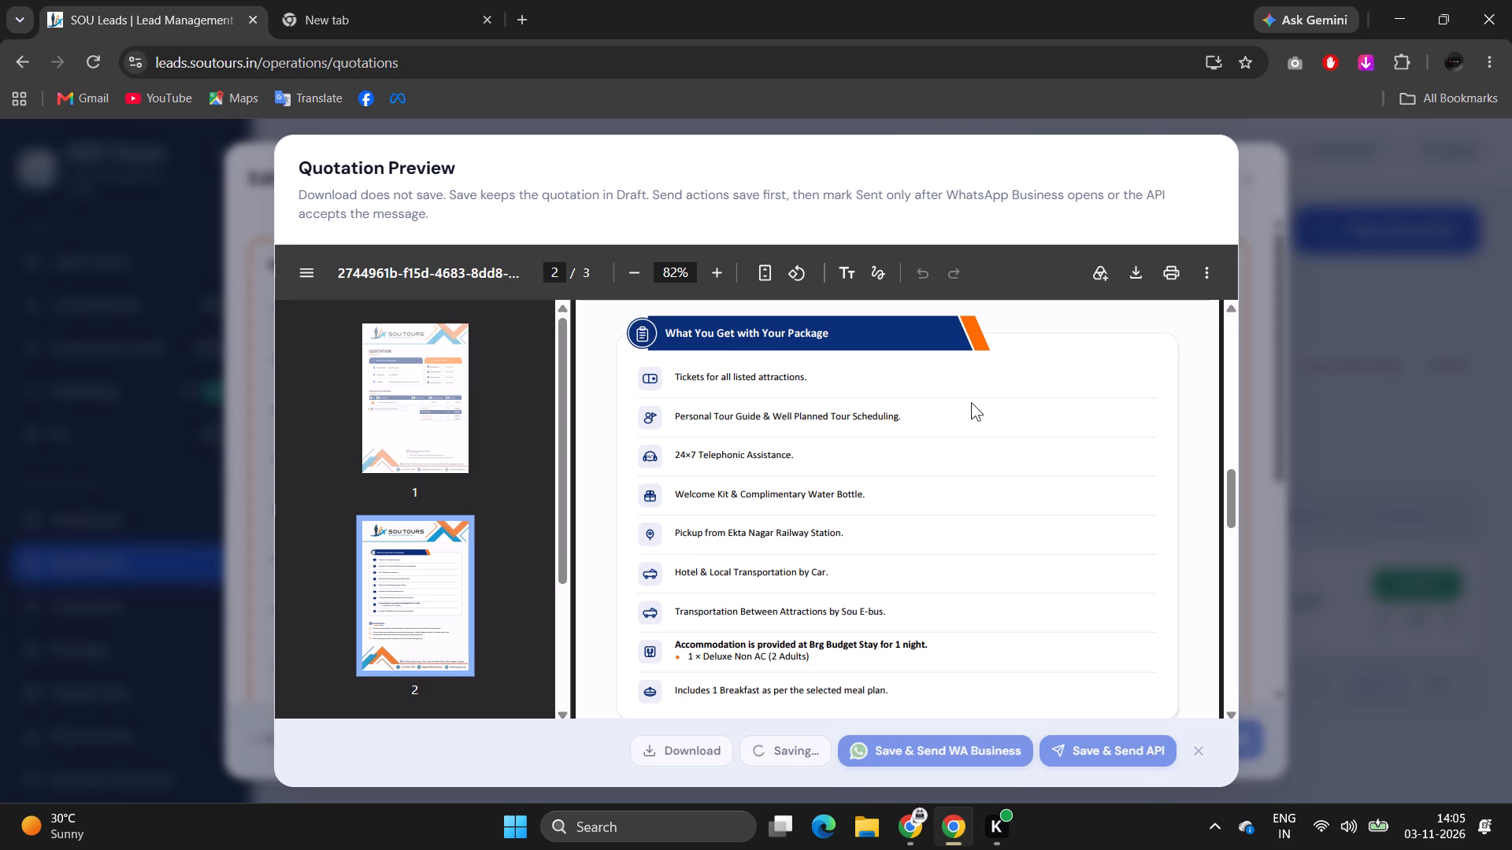
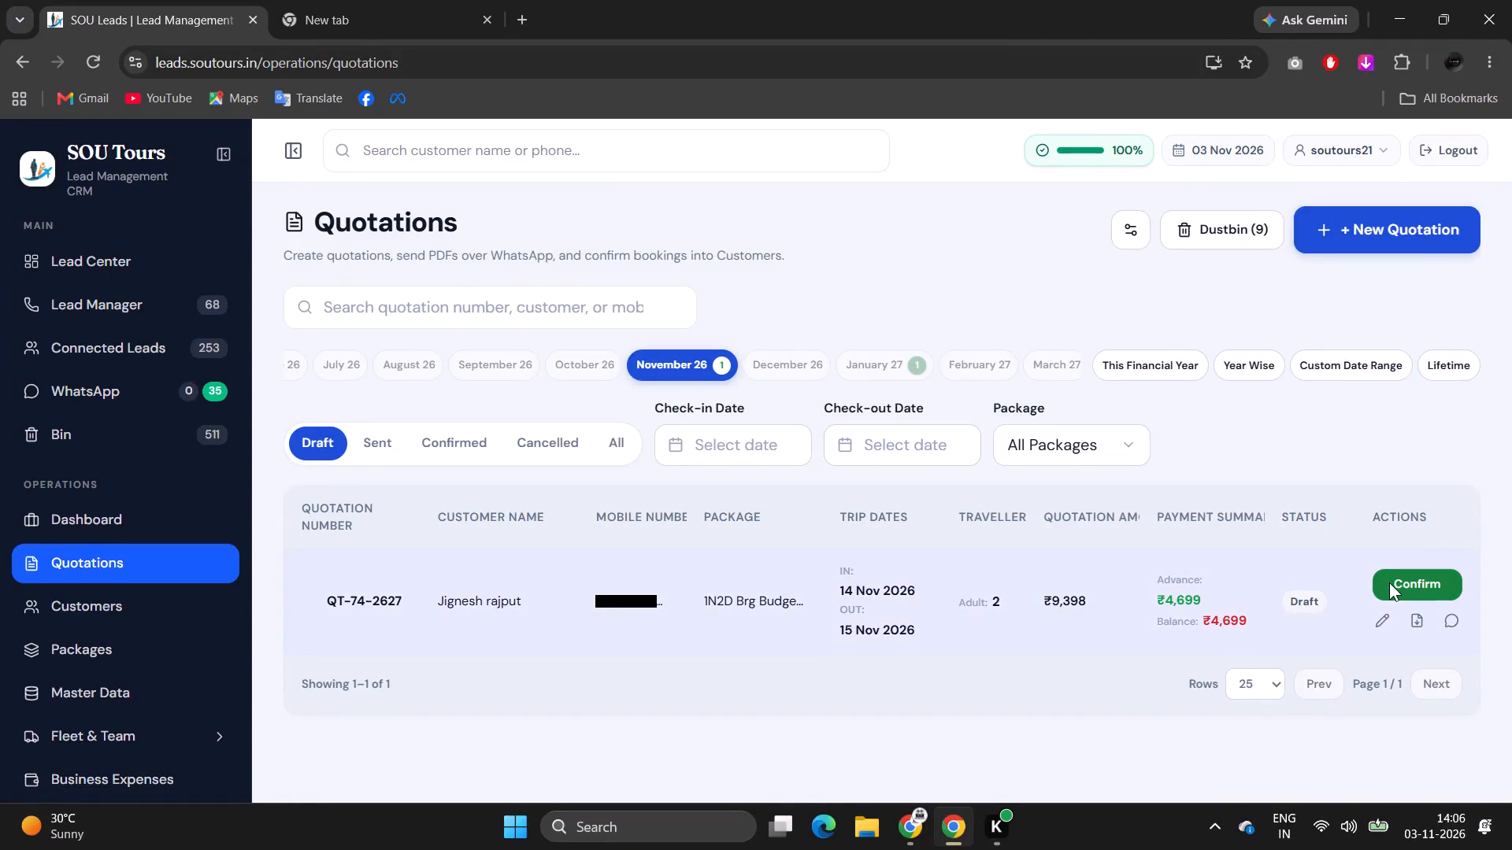
Start the booking confirmation for quotation QT-74-2627 with an advance amount of 4000 and HDFC as payment method.
left_click(1389, 582)
left_click(558, 403)
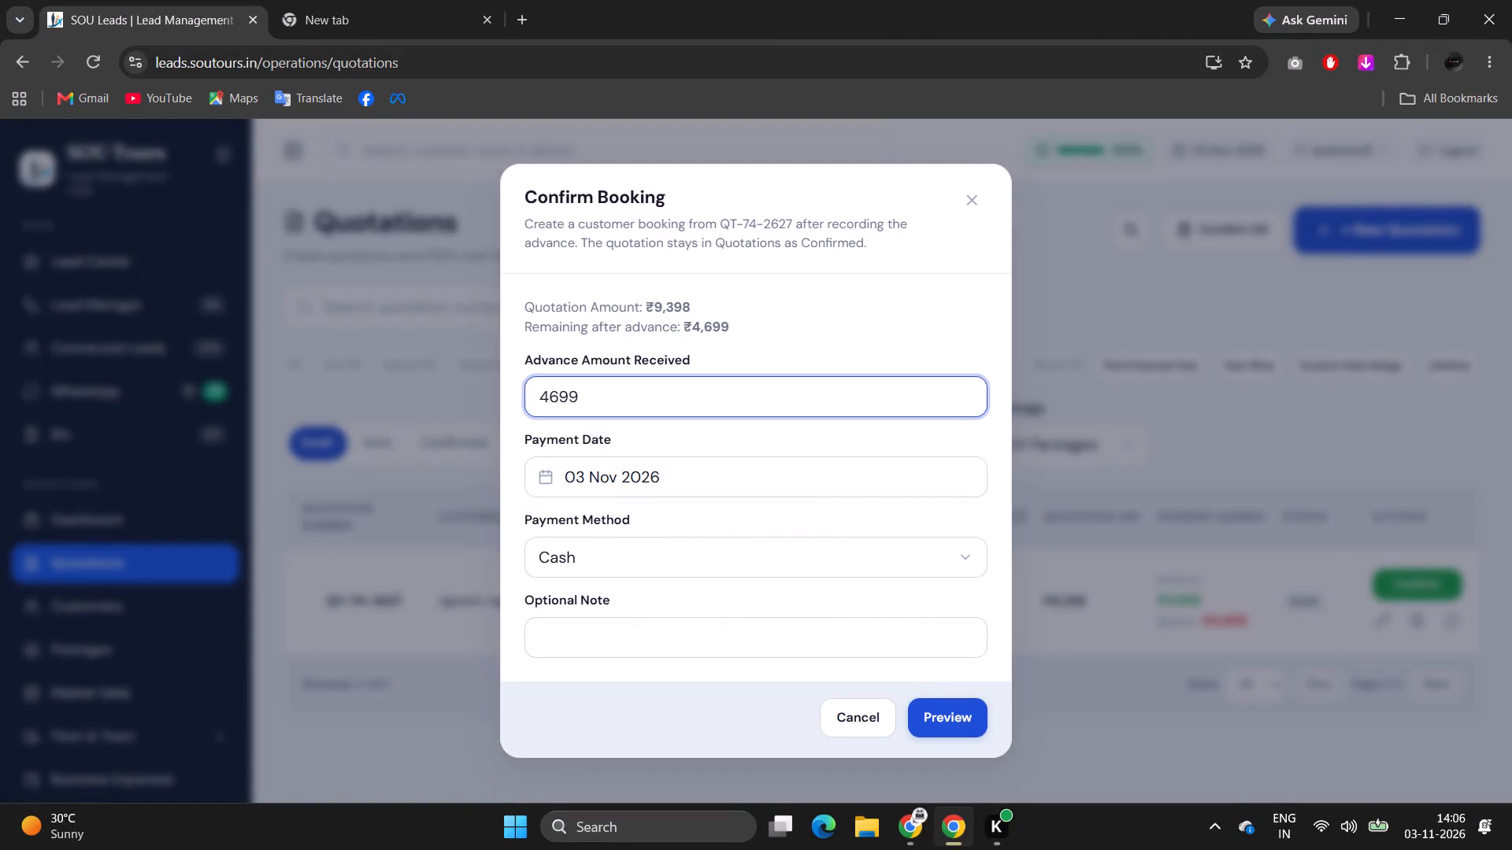
key("Right")
key("Right")
key("BackSpace")
key("BackSpace")
key("BackSpace")
type("000")
key("Return")
left_click(597, 548)
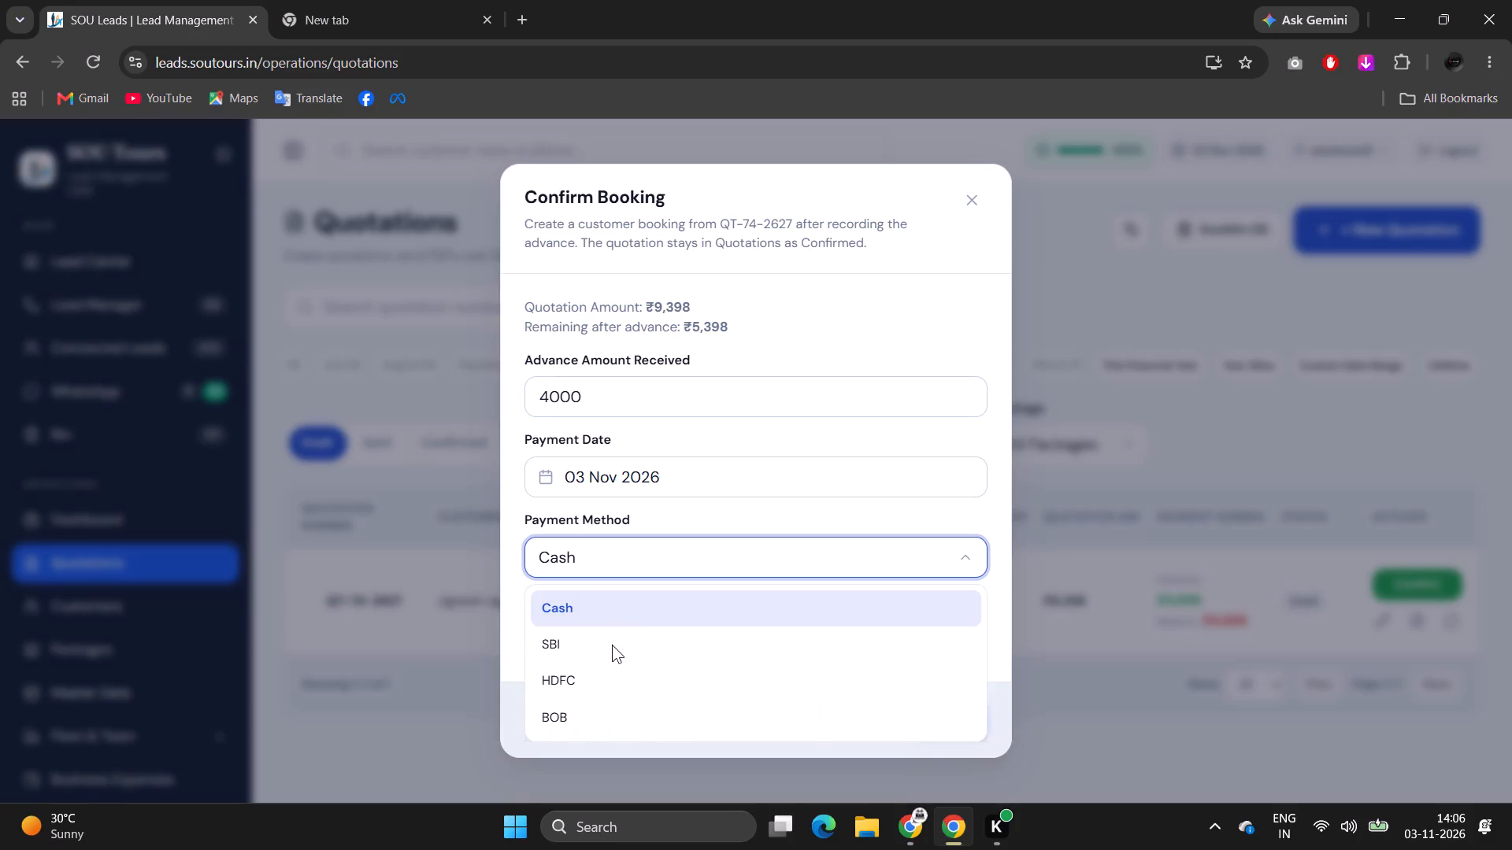
left_click(618, 671)
Preview the booking confirmation, check its cost details and package inclusions, and save the booking without sending it.
left_click(927, 712)
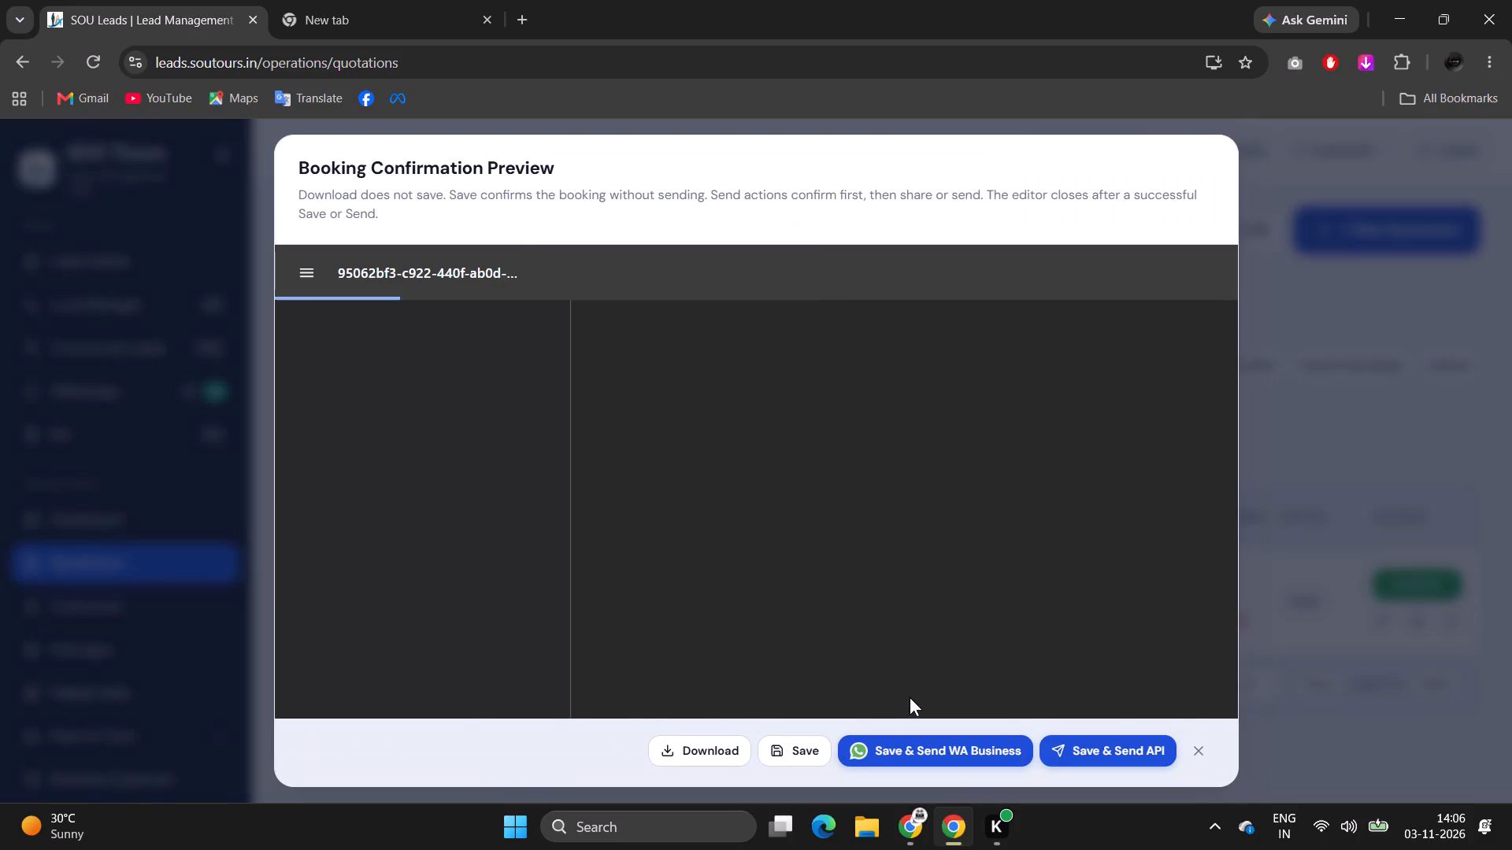
scroll(810, 630, "down", 4)
scroll(810, 630, "up", 2)
scroll(810, 630, "down", 3)
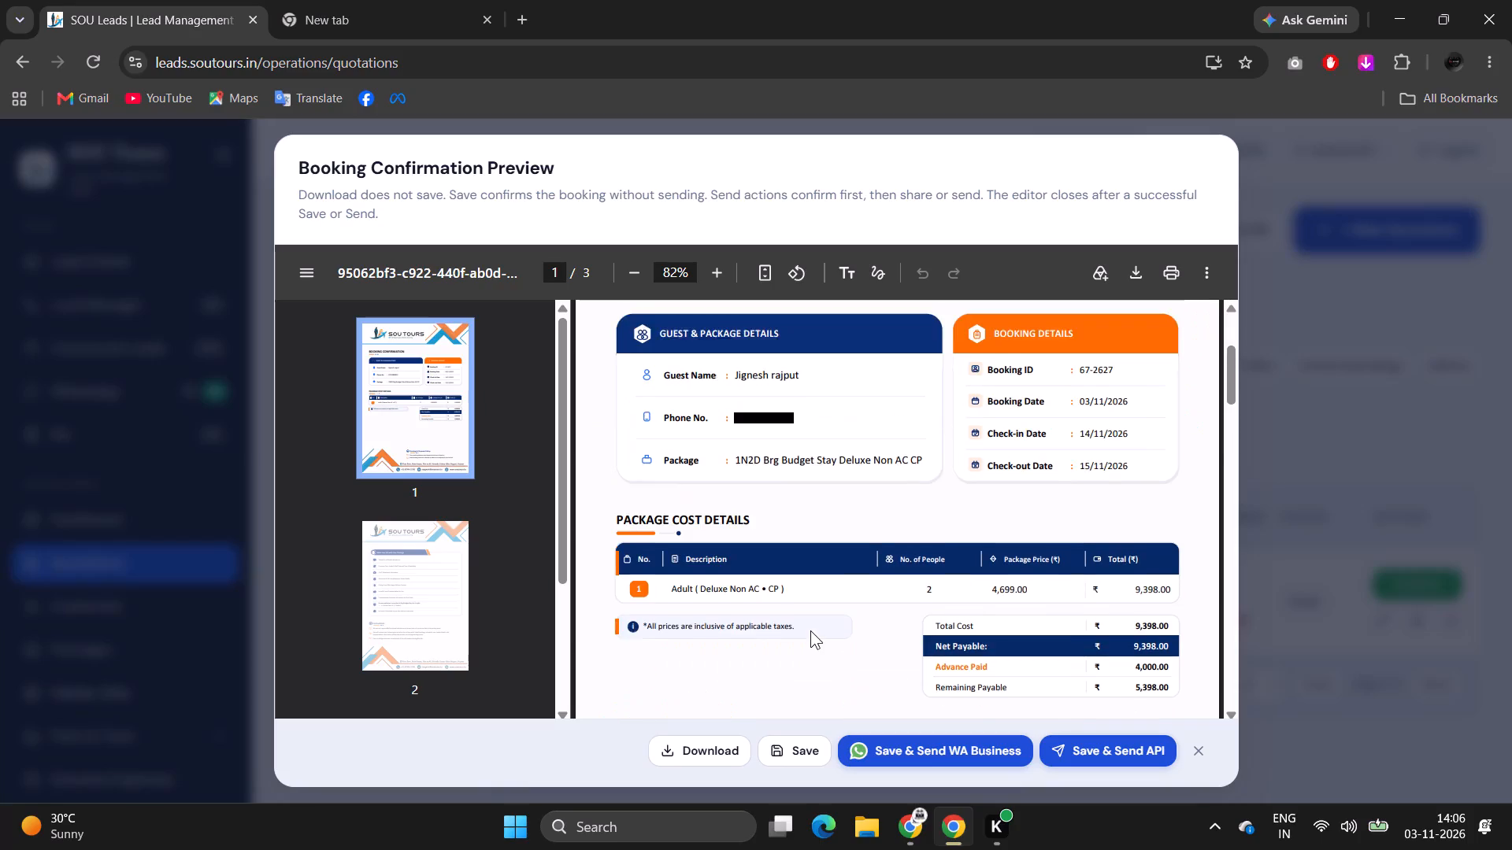
scroll(810, 630, "down", 4)
scroll(812, 554, "down", 1)
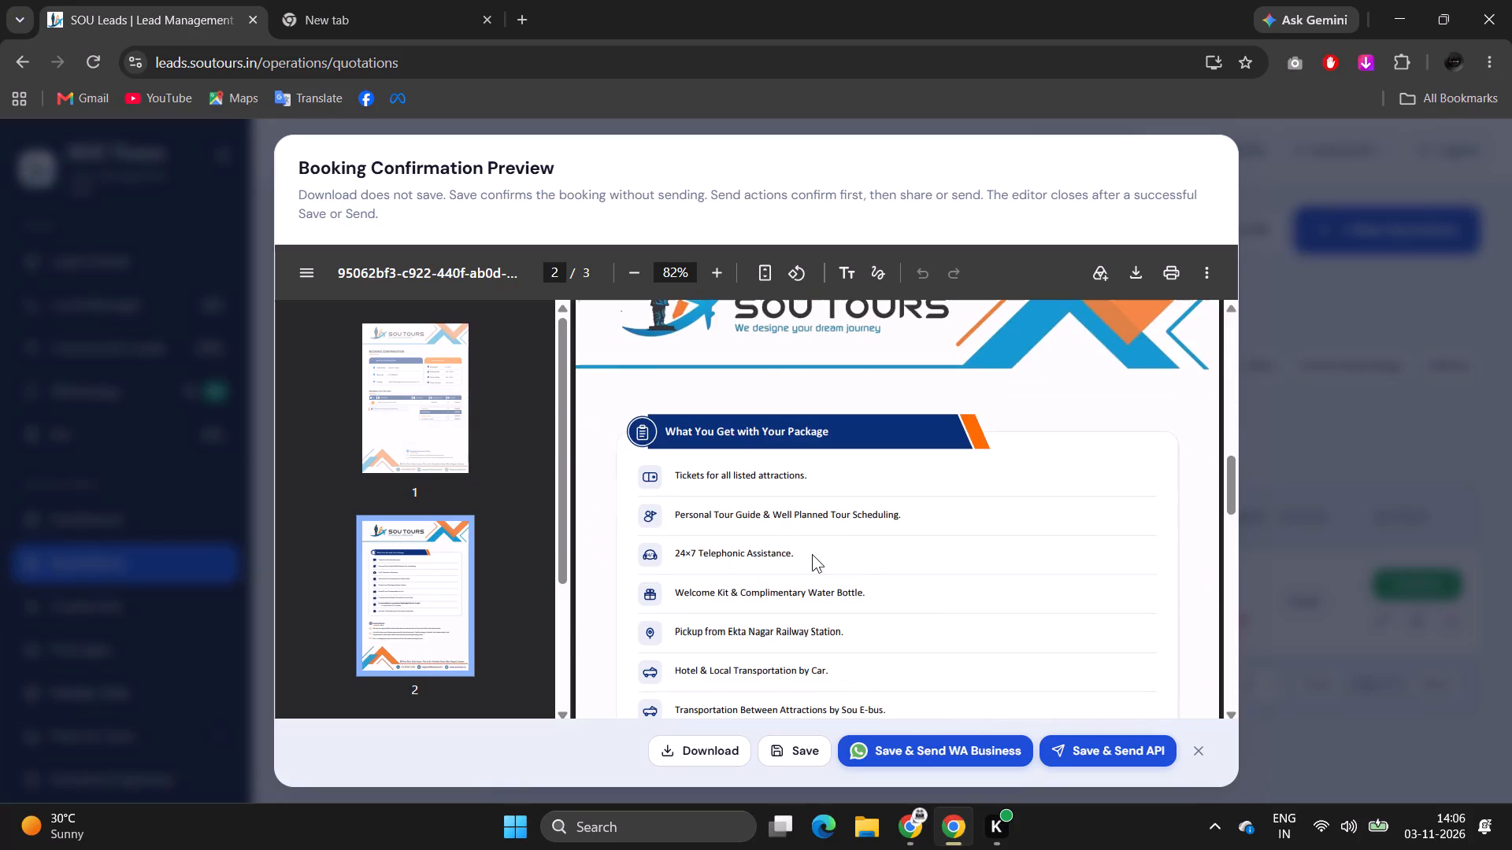
scroll(812, 554, "down", 2)
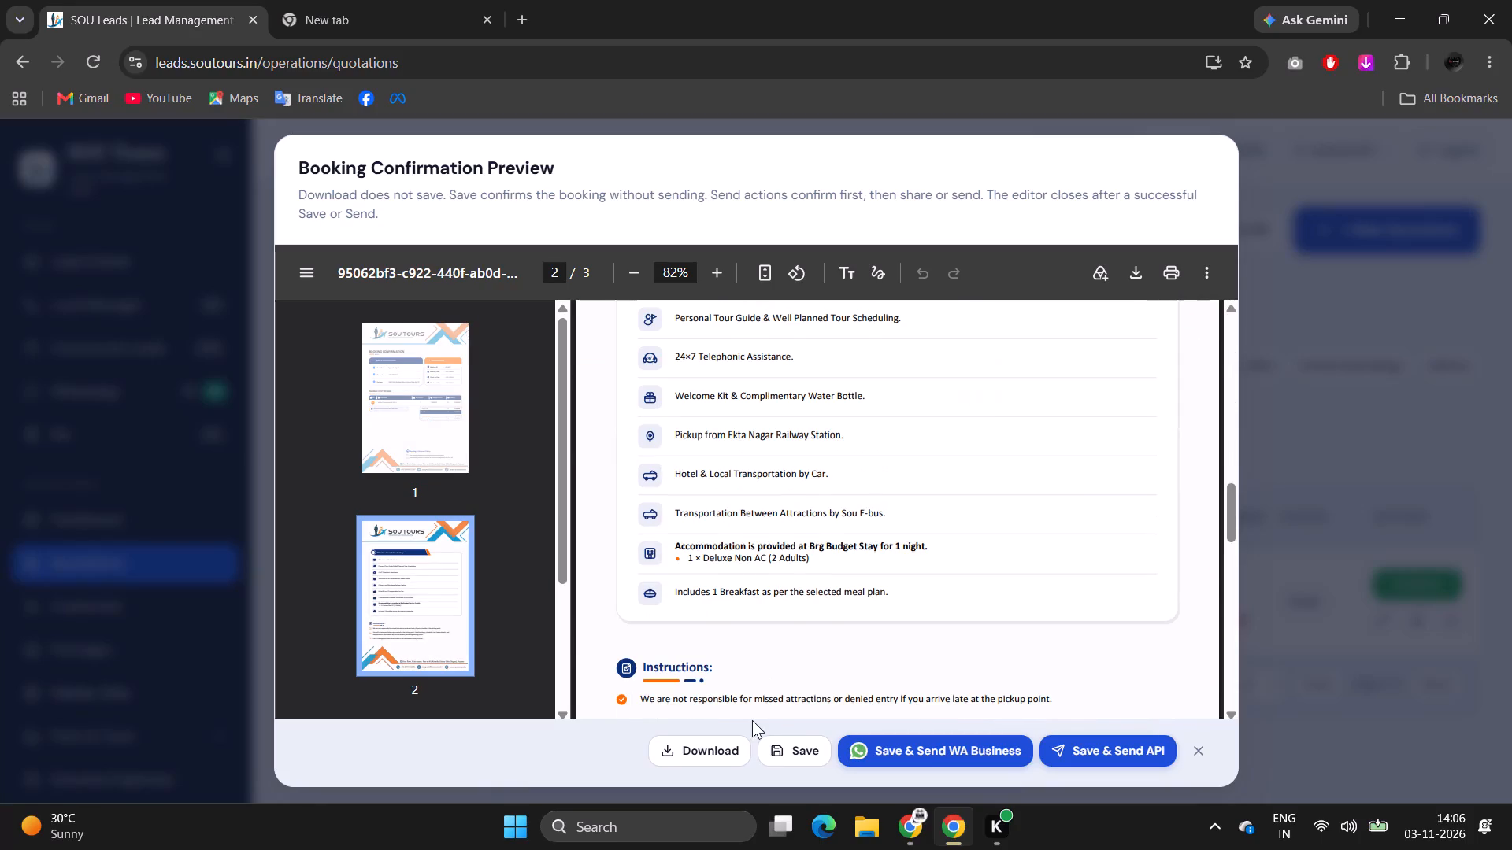
left_click(802, 746)
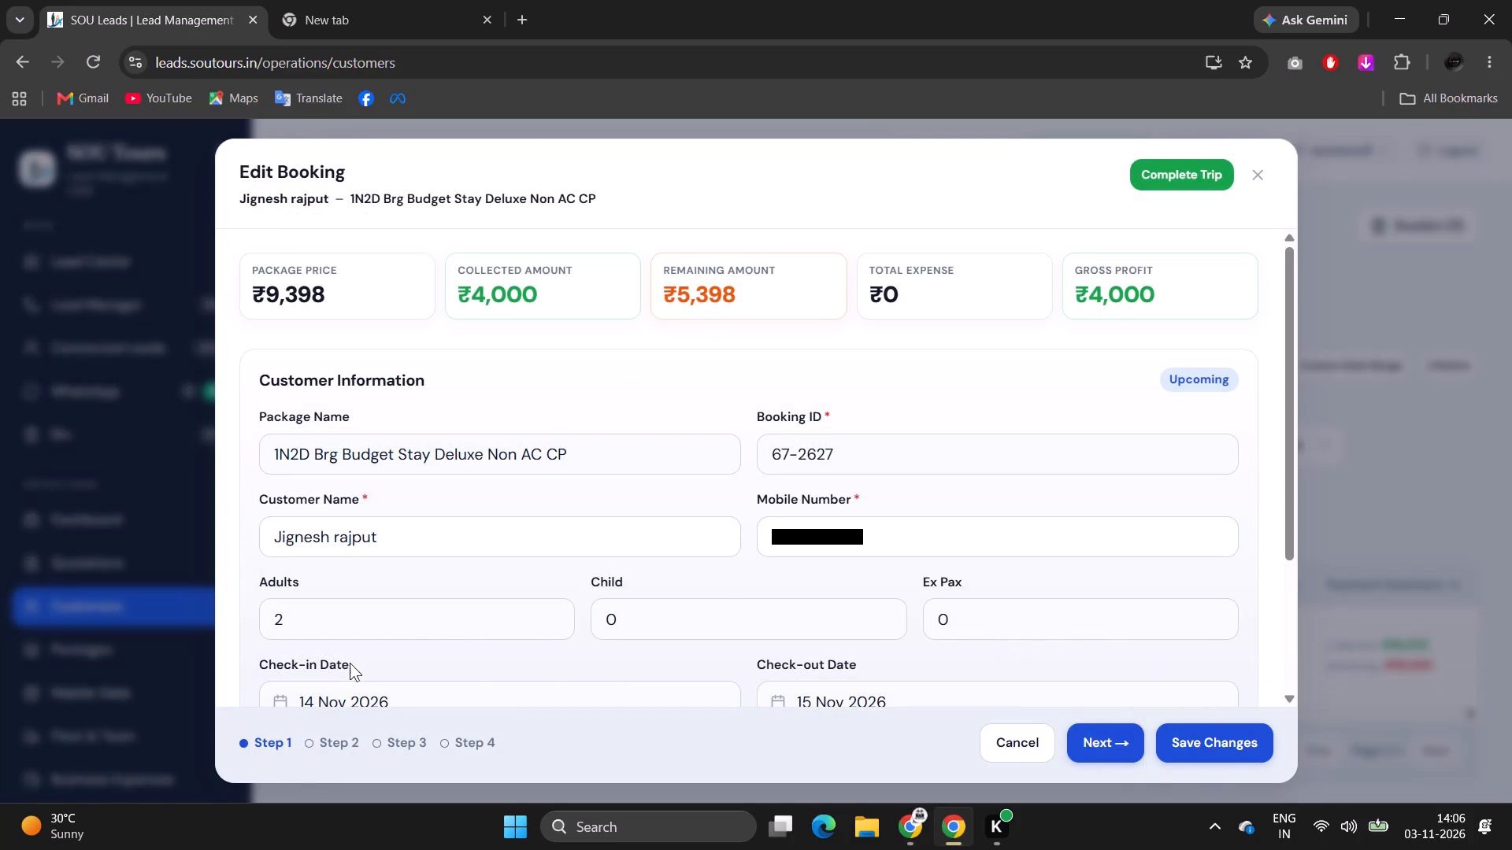
scroll(519, 508, "down", 3)
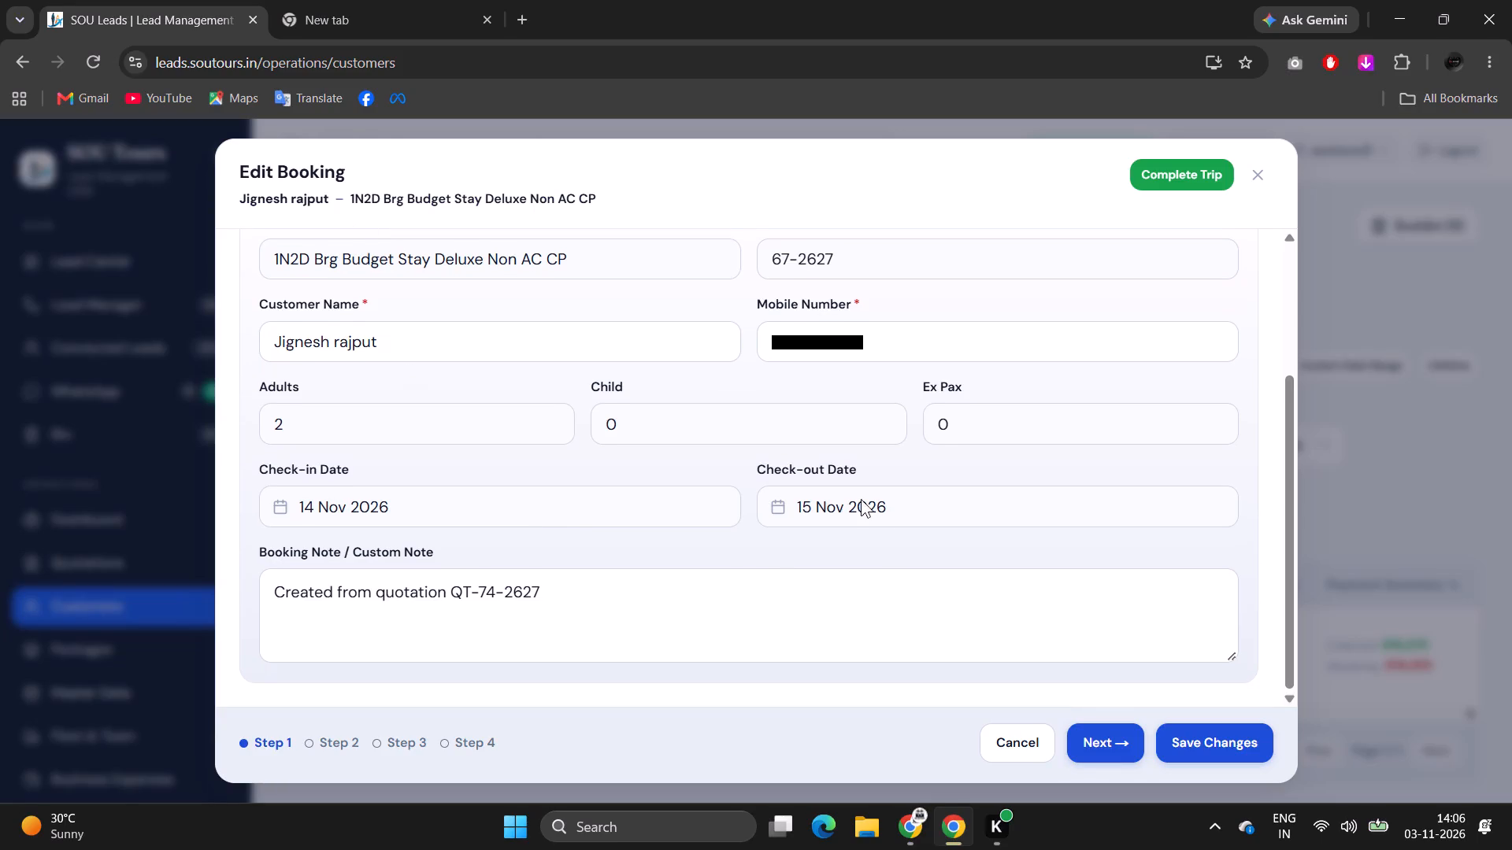
scroll(918, 598, "down", 1)
scroll(572, 524, "down", 1)
scroll(516, 578, "down", 7)
scroll(671, 633, "up", 5)
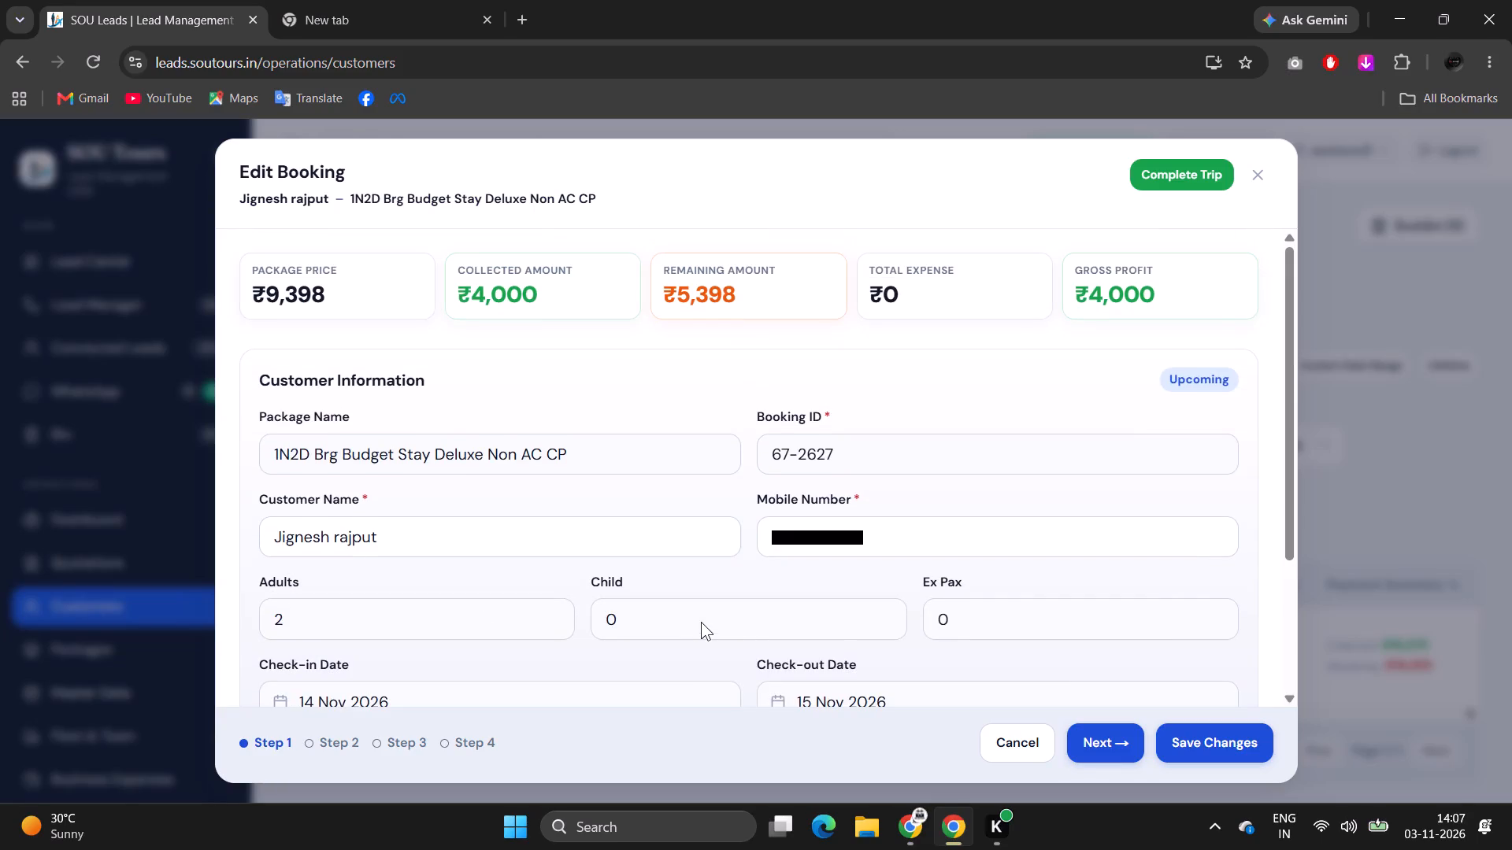
scroll(702, 622, "down", 4)
left_click(1114, 737)
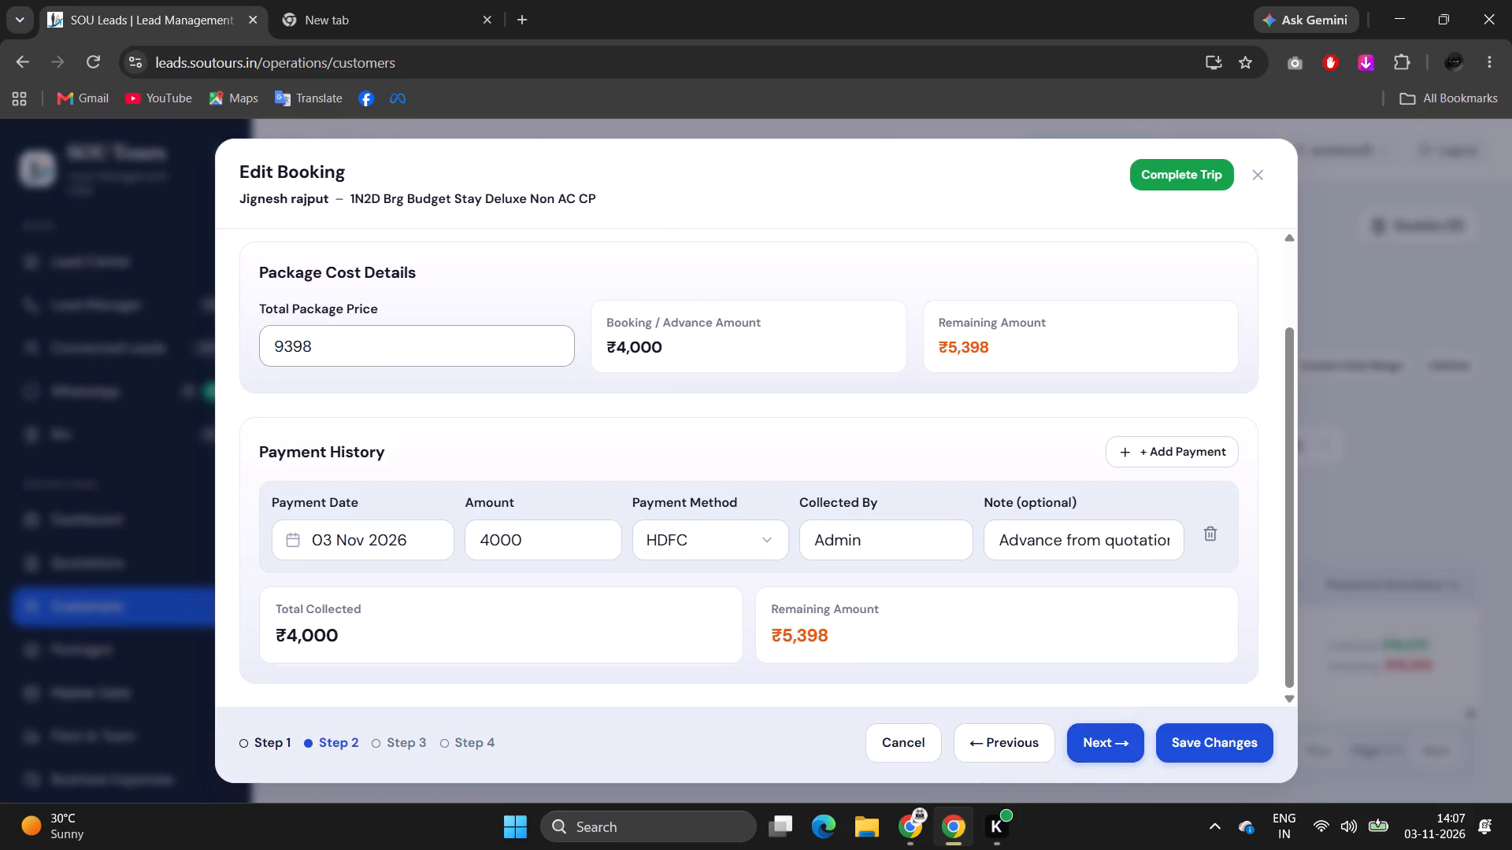
scroll(495, 465, "down", 3)
scroll(814, 593, "down", 3)
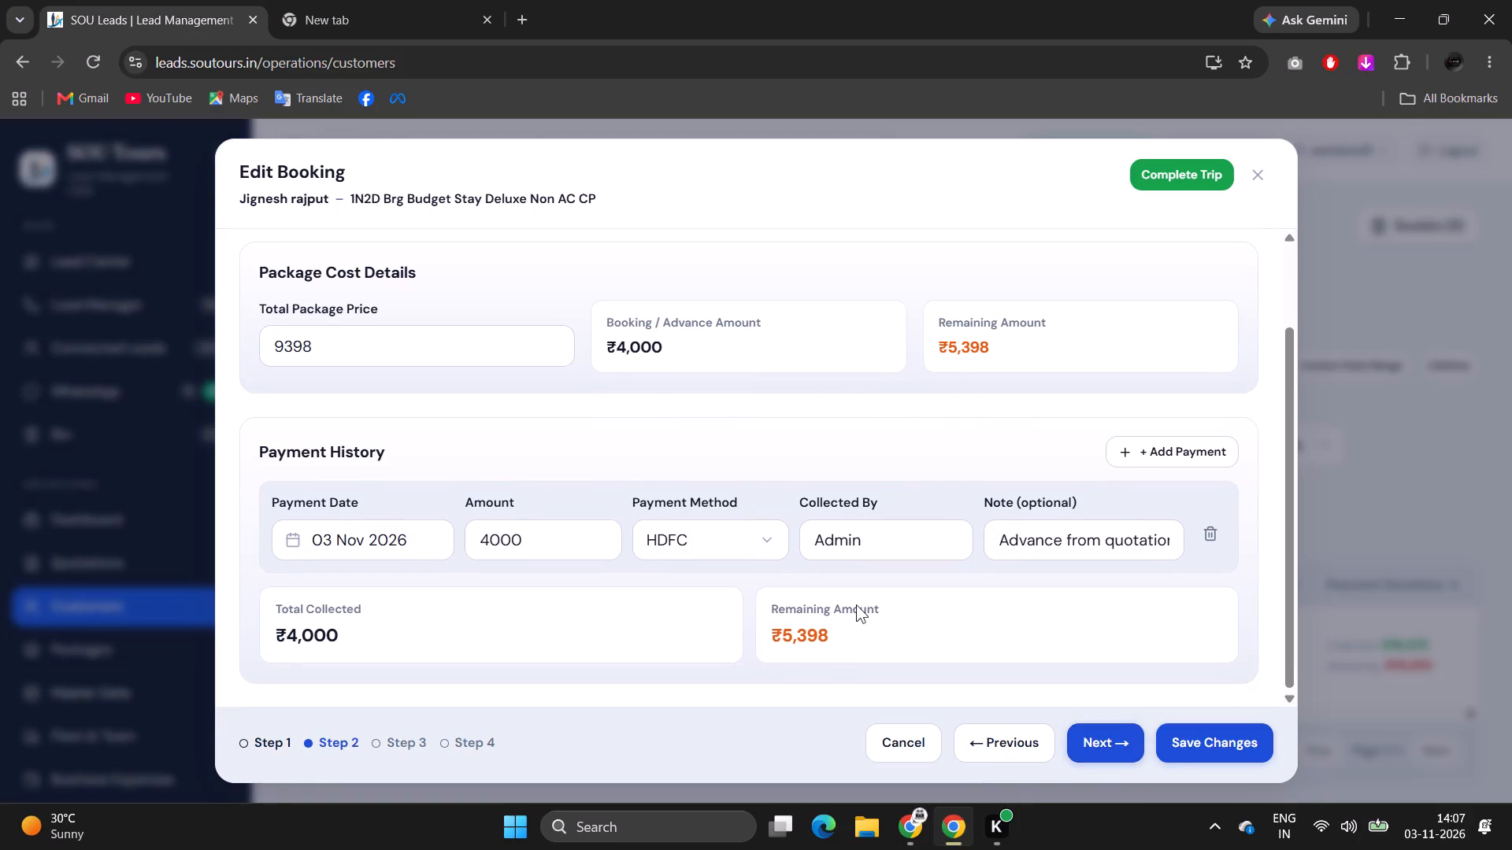
Examine the booking's transportation details, tour leader assignment and expense sections, and close the booking editor without saving.
left_click(1095, 740)
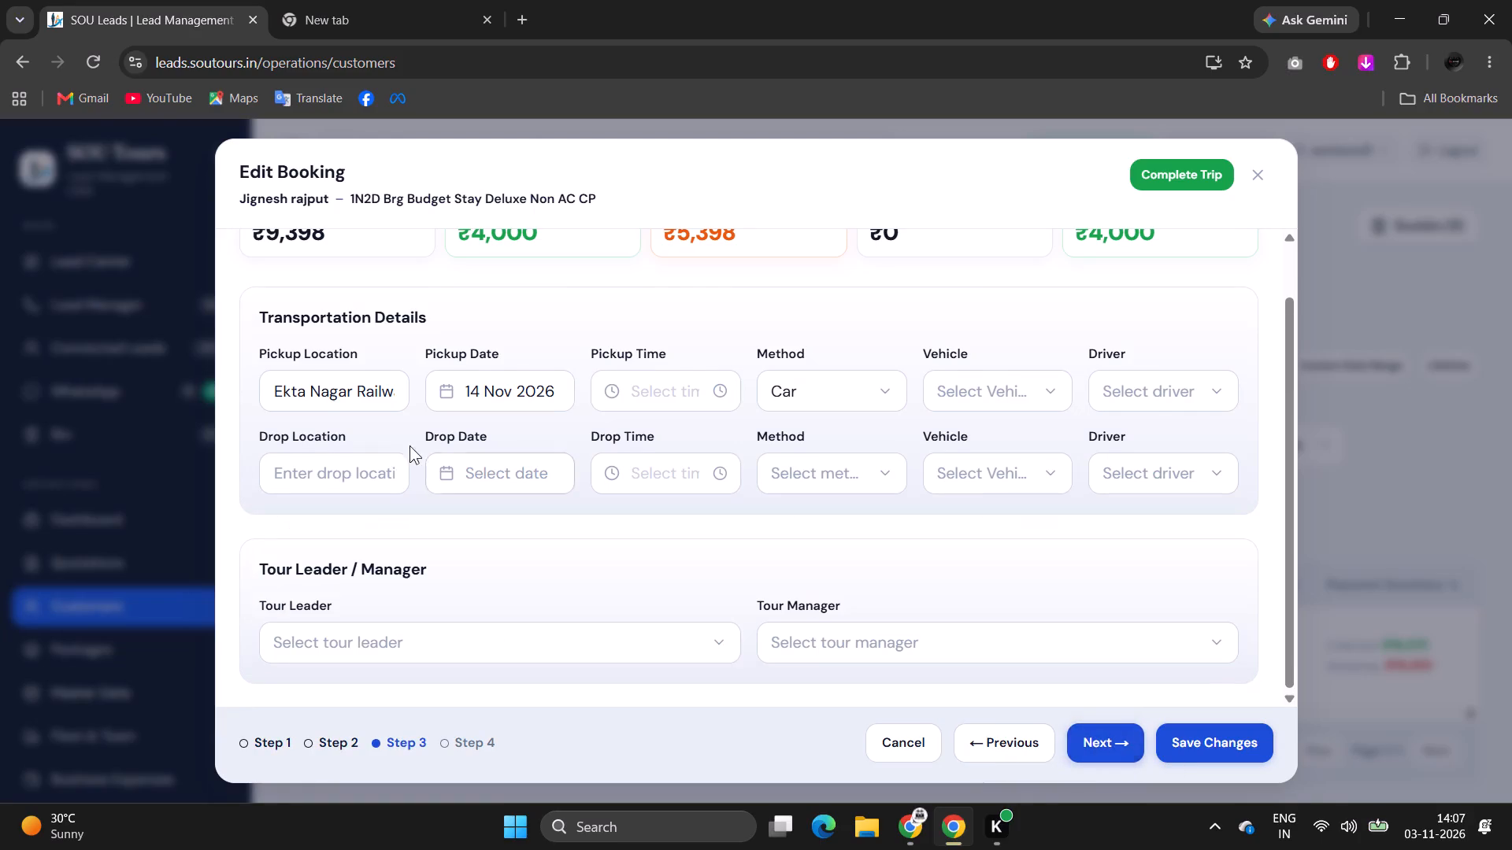
scroll(440, 527, "up", 2)
scroll(441, 527, "down", 8)
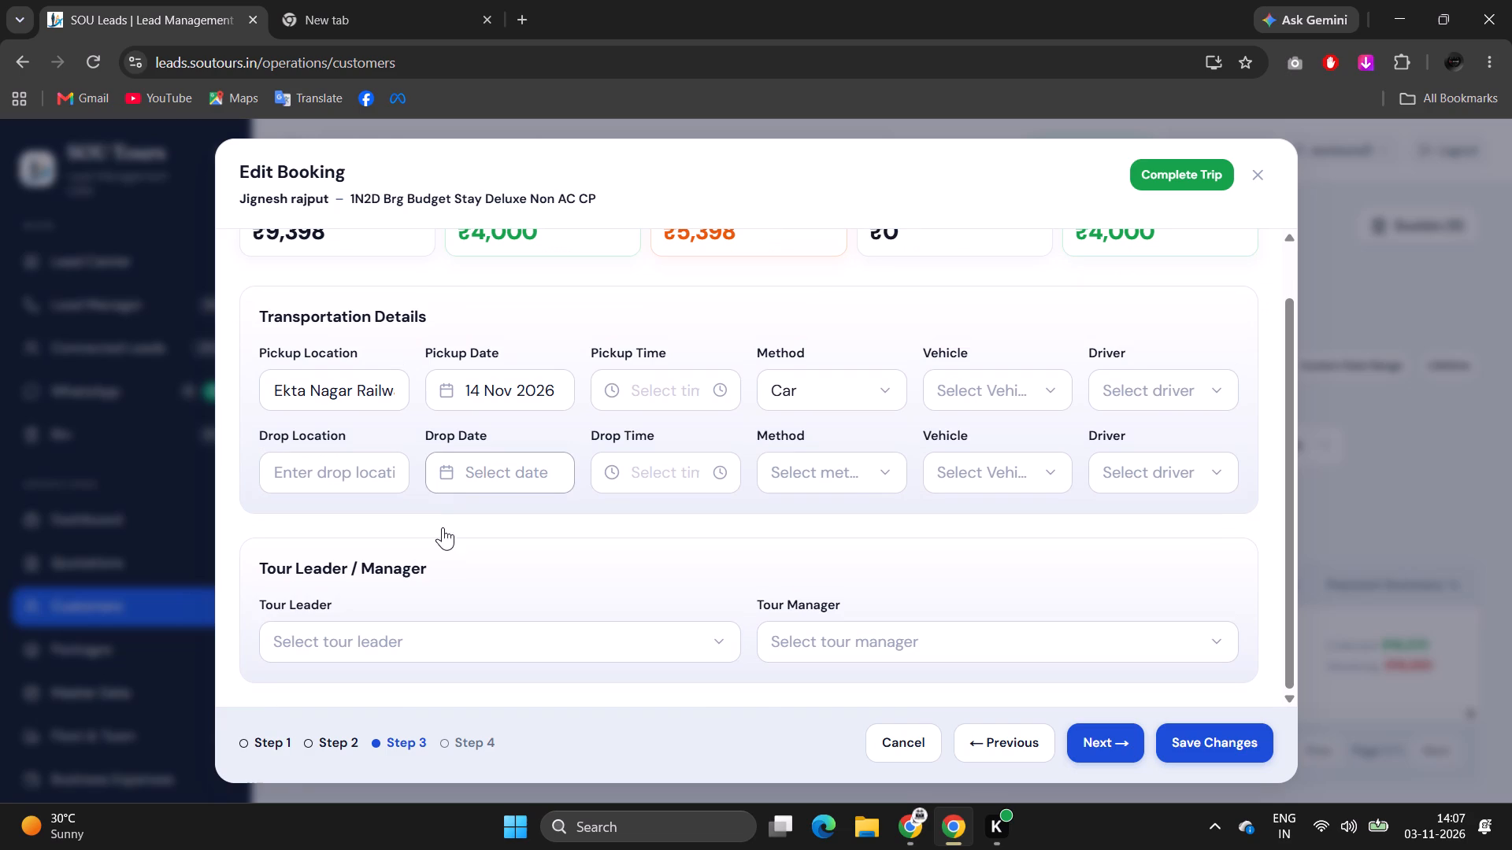
left_click(1114, 740)
scroll(780, 567, "down", 4)
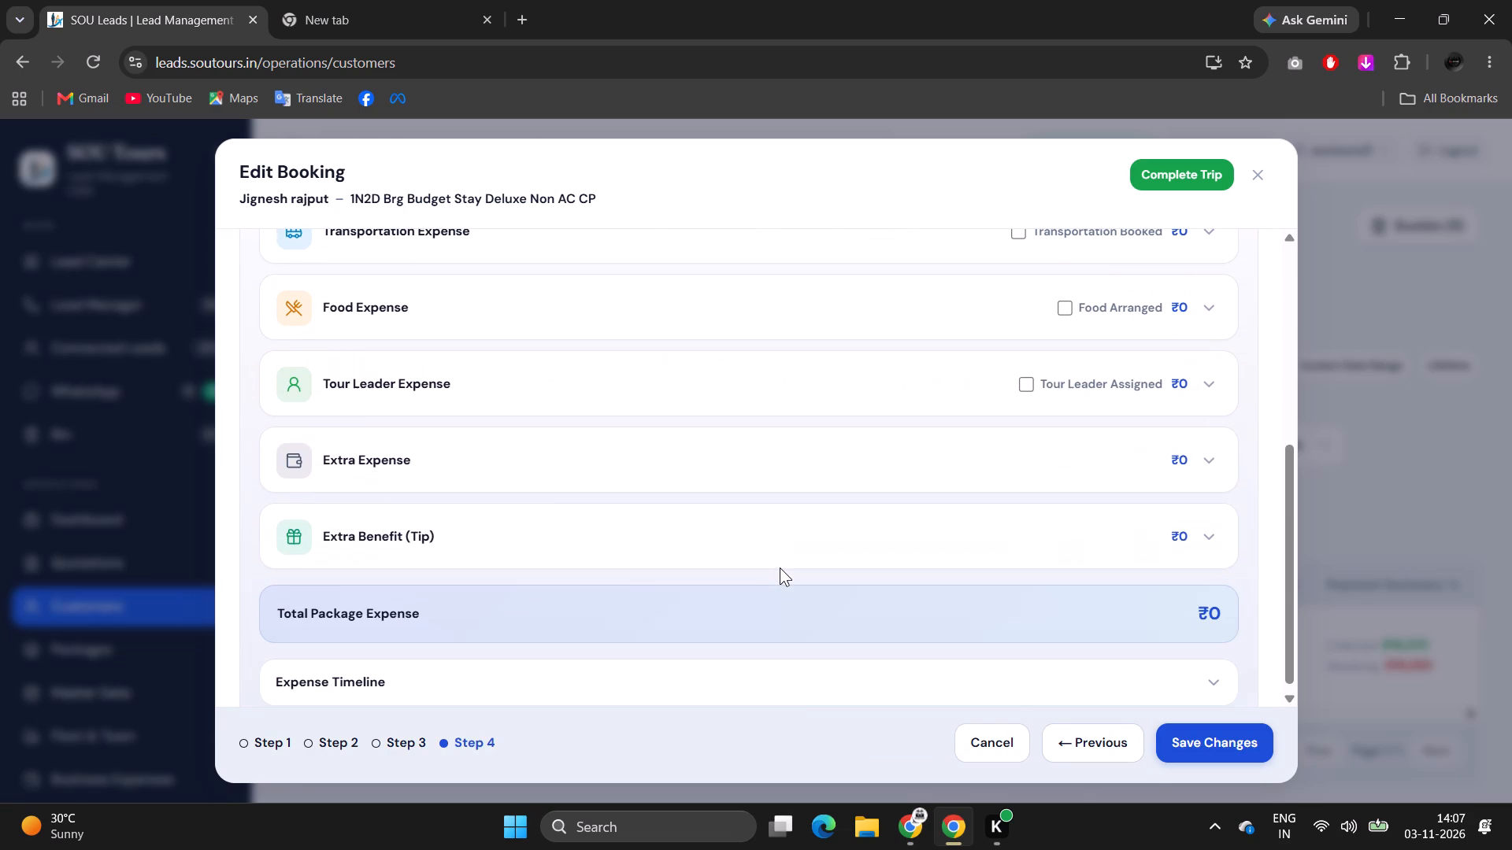
scroll(780, 567, "down", 4)
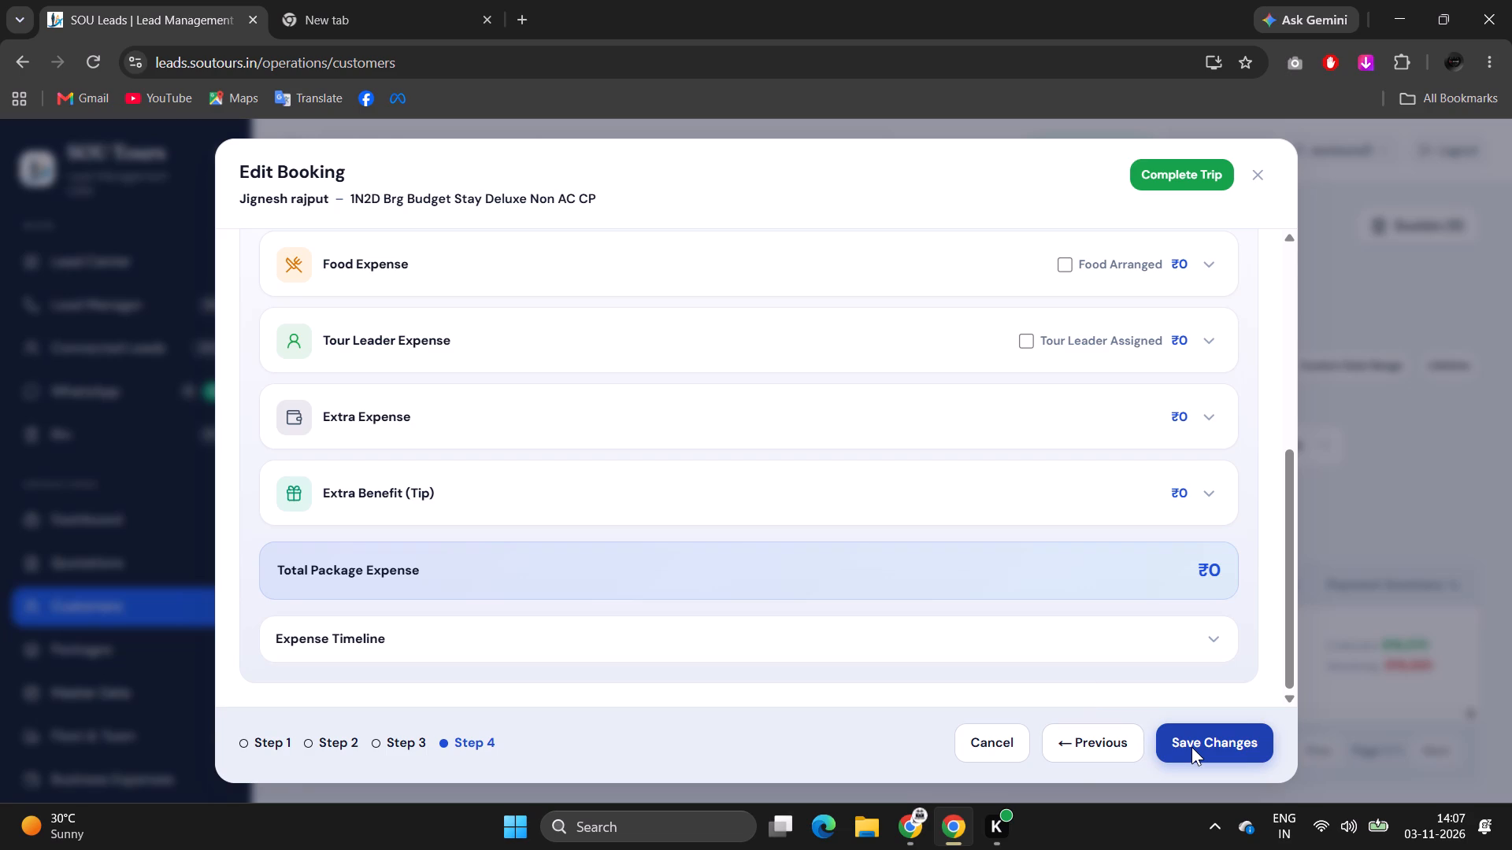
left_click(1255, 179)
scroll(1225, 609, "down", 1)
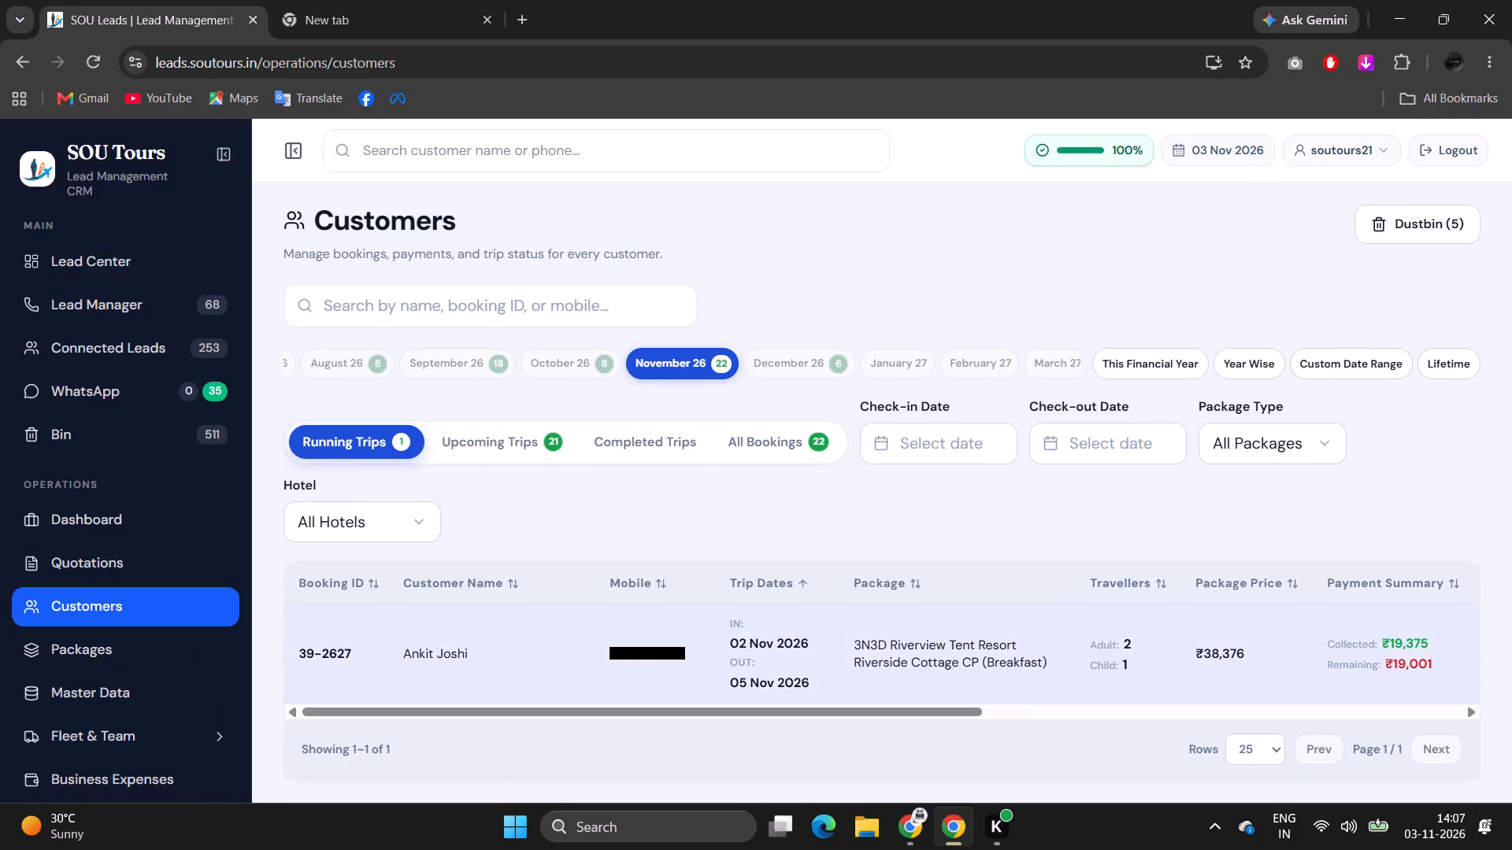
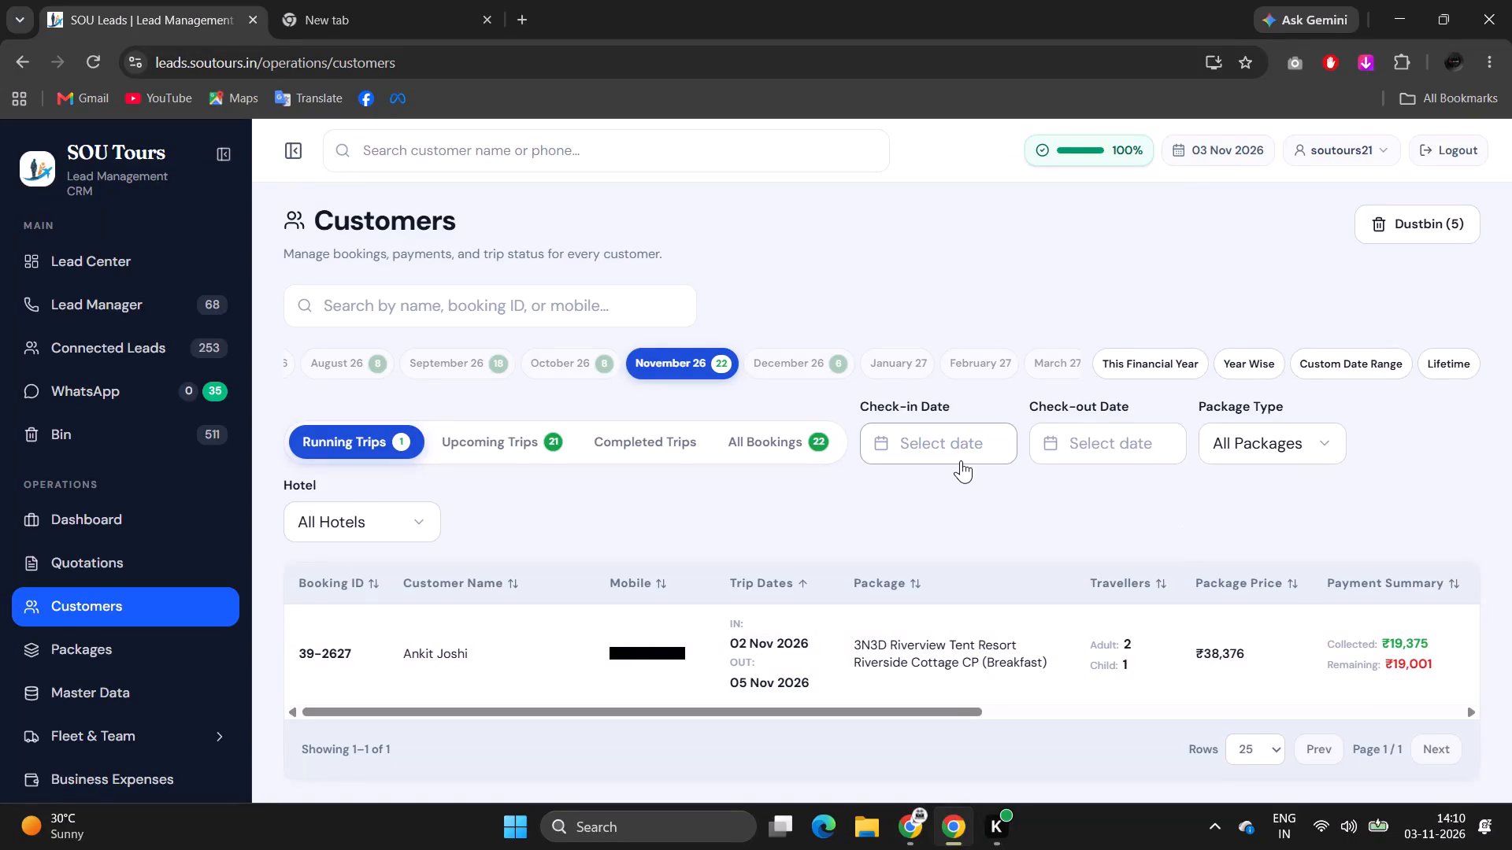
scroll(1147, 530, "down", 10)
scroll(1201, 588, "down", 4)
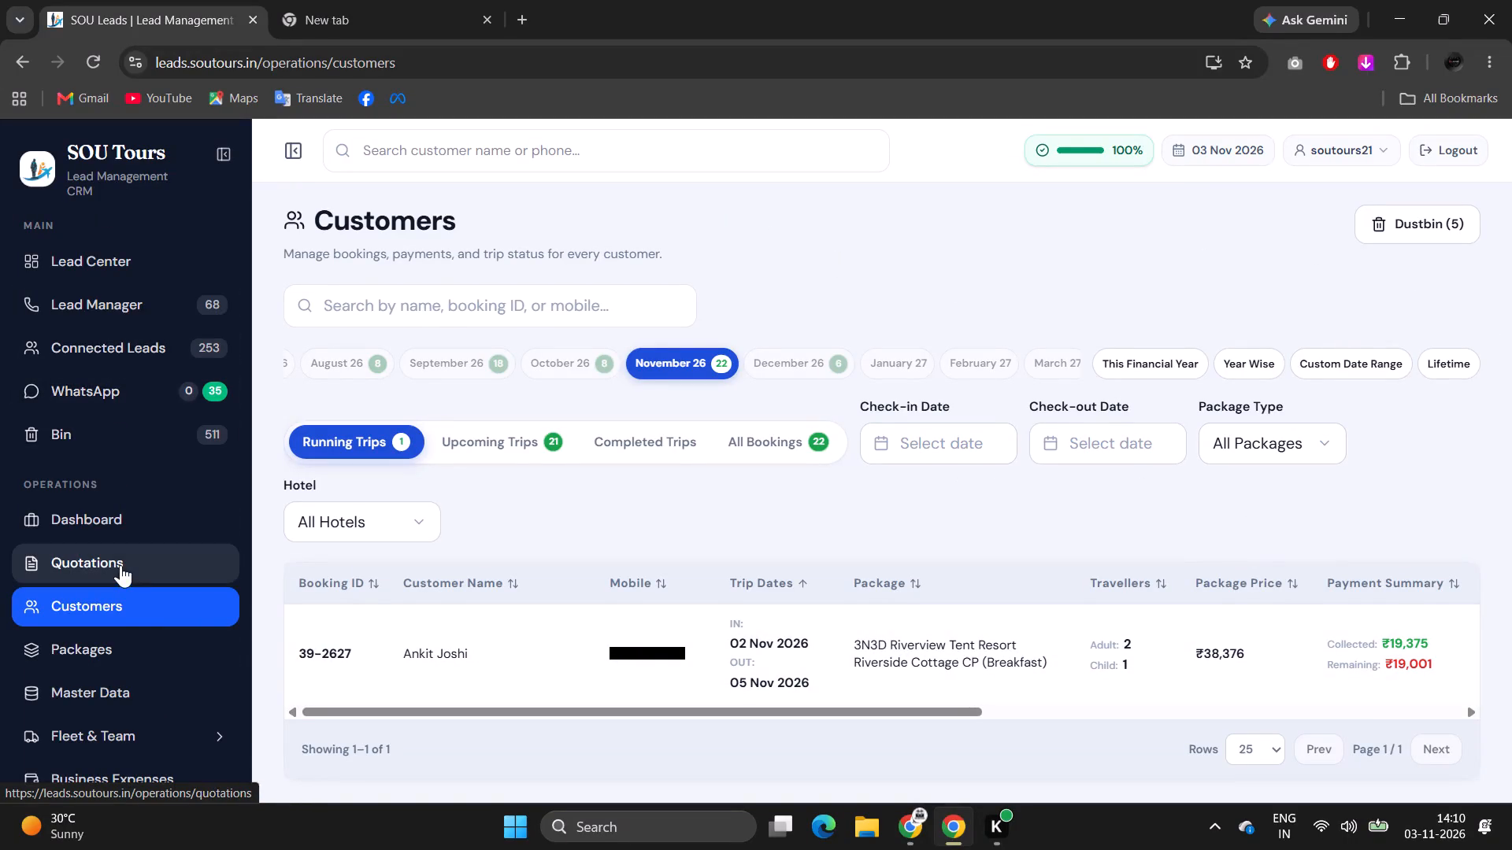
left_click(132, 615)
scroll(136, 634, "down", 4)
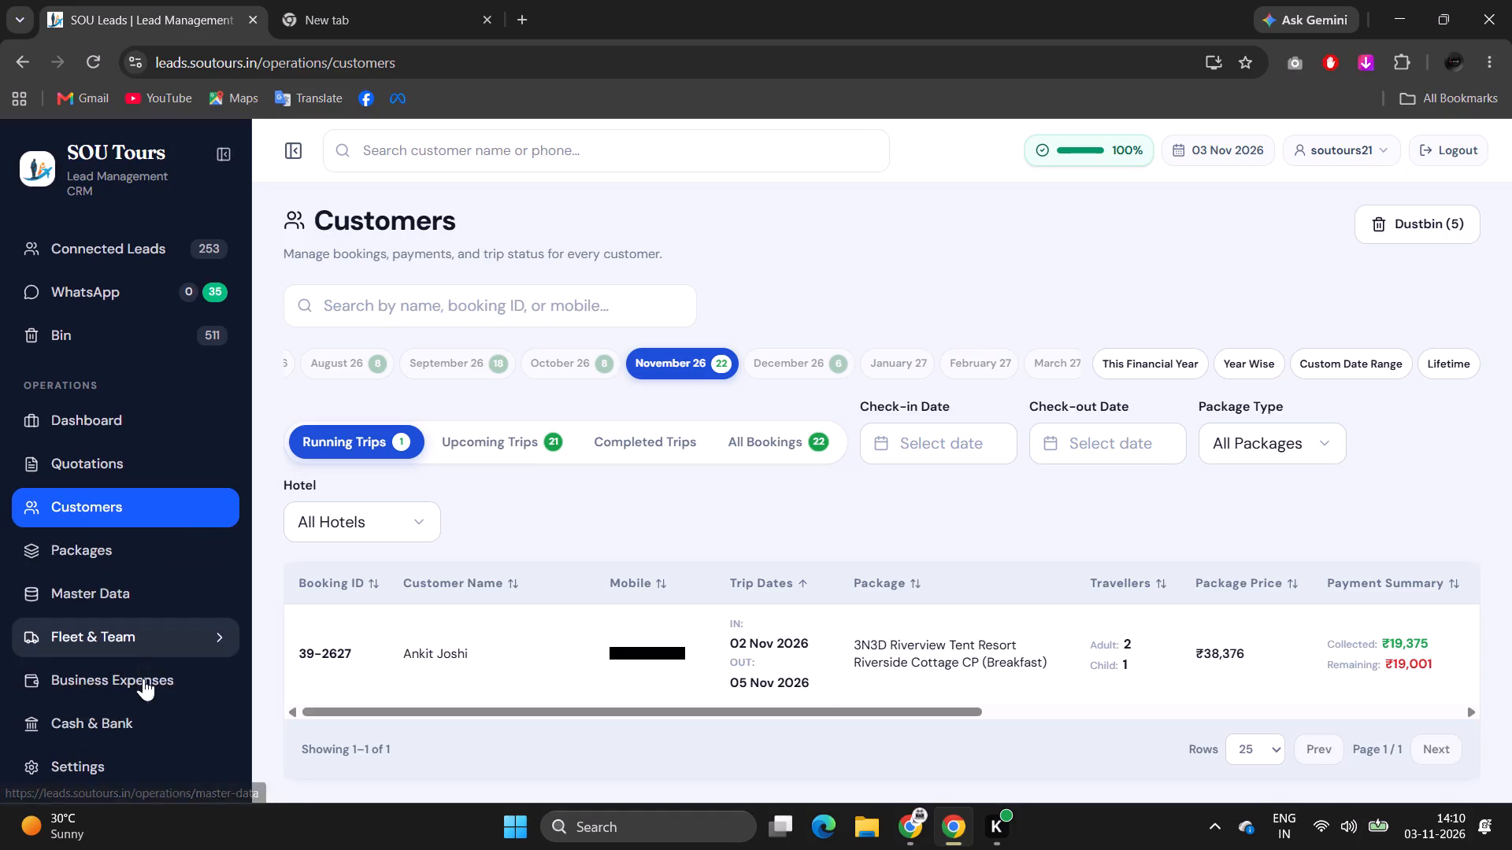